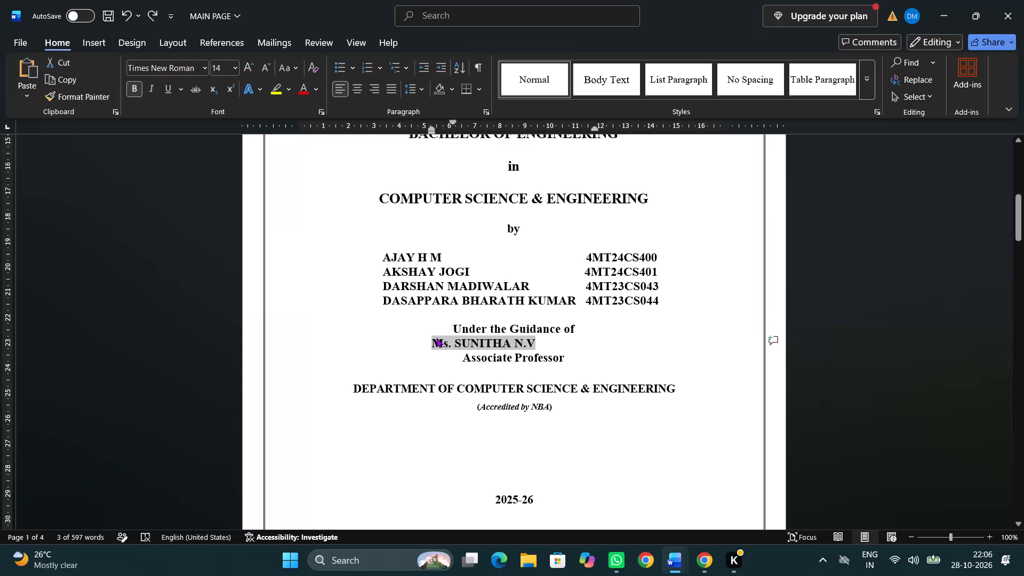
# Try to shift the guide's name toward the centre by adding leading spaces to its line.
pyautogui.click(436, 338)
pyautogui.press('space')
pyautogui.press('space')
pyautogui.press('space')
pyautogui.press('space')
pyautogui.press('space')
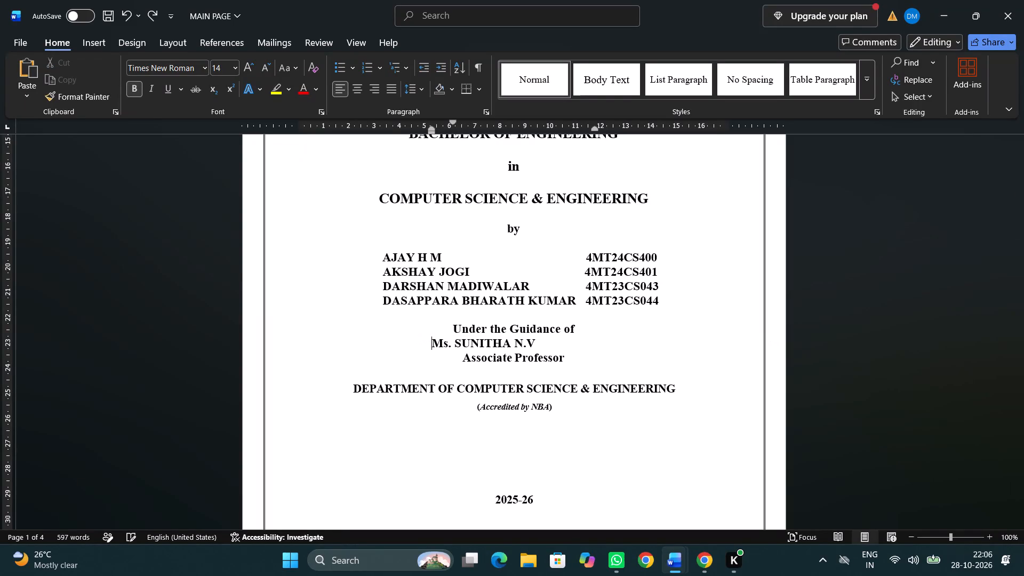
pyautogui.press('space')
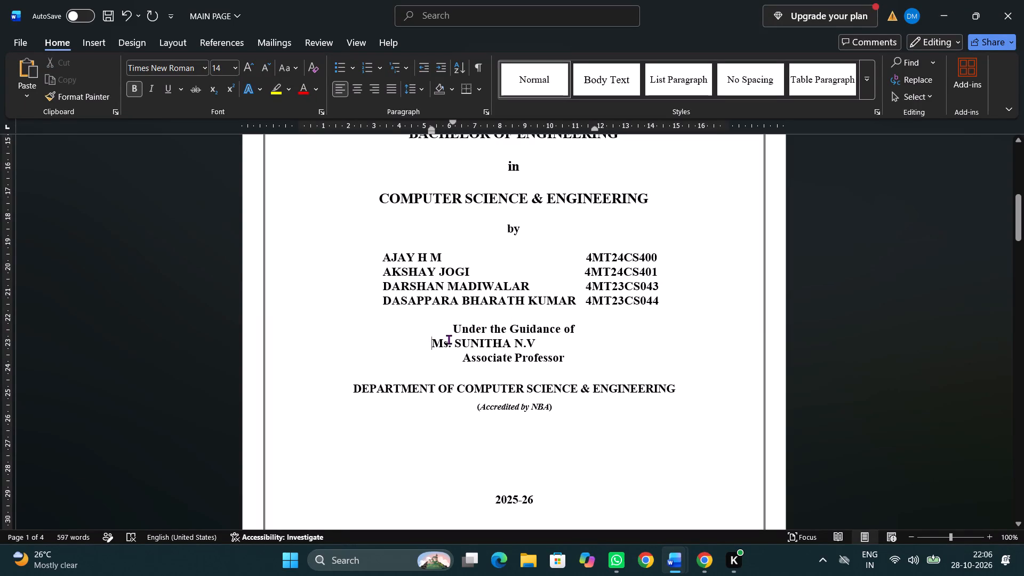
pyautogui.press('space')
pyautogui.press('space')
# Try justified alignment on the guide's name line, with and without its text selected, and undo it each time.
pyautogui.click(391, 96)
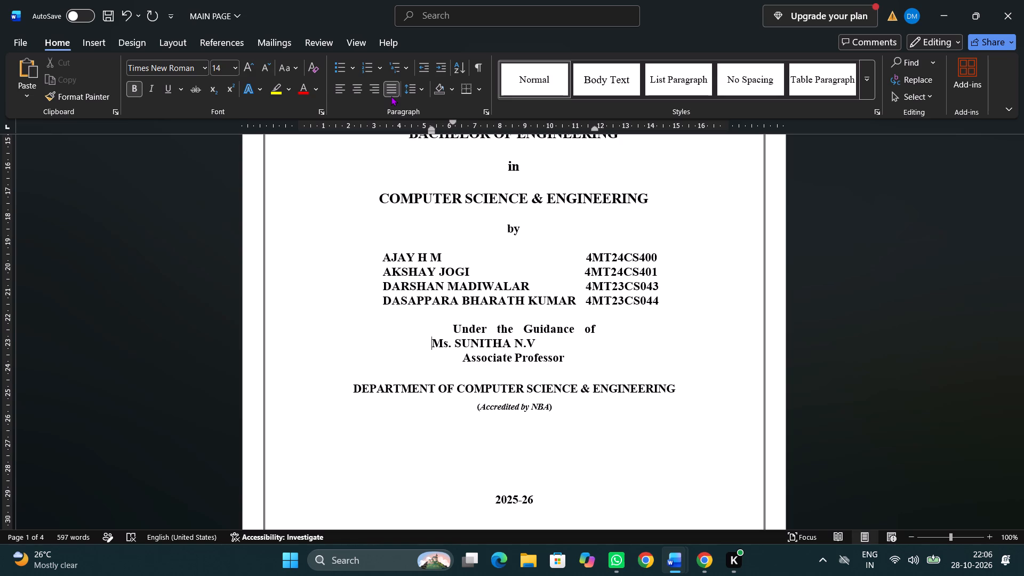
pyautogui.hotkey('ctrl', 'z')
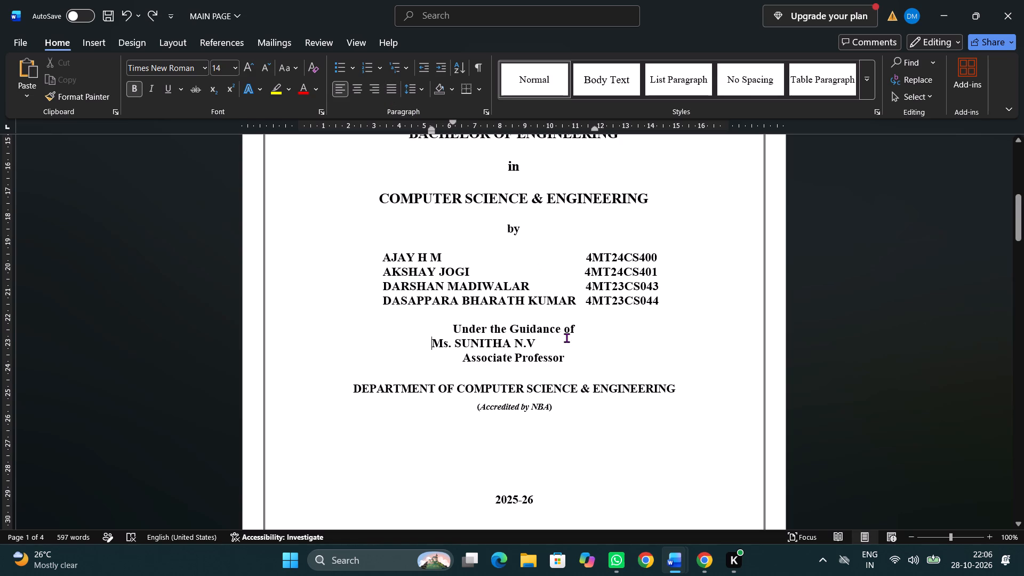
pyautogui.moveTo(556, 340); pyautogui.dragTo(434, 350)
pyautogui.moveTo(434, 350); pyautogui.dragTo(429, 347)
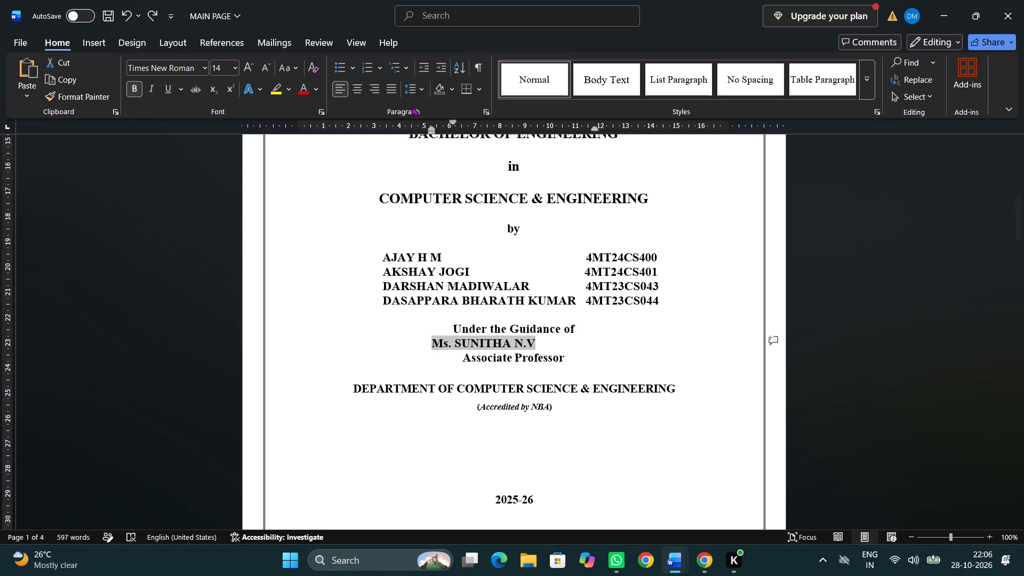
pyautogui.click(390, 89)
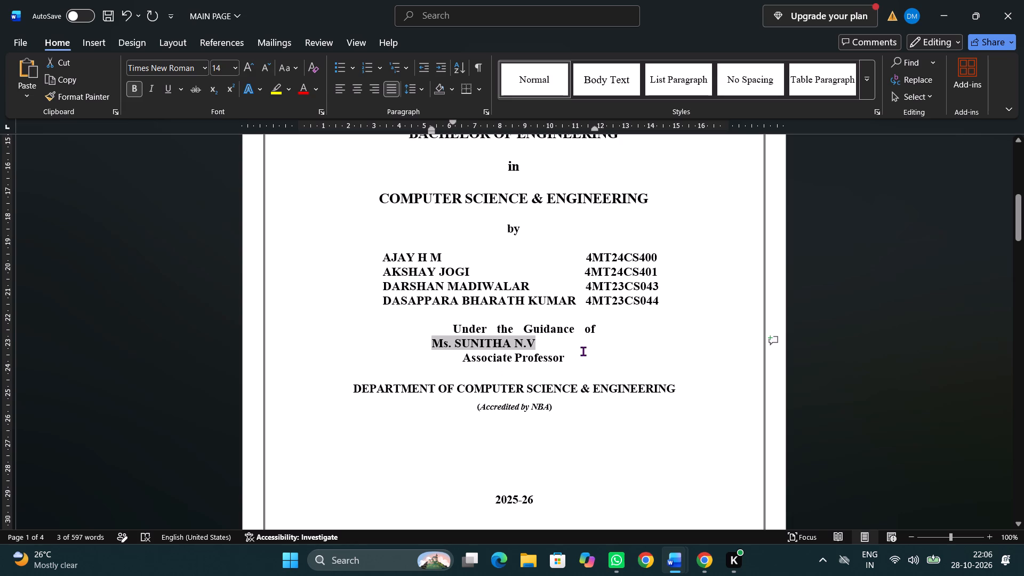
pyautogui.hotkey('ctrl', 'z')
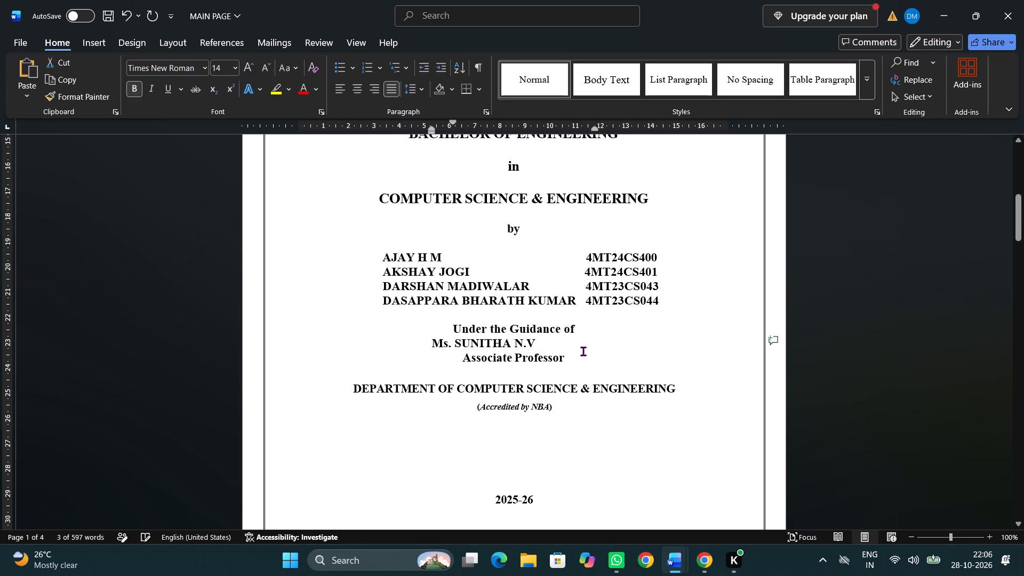
# Undo the earlier title-page edits back to the original guide's name line starting with "Mr." under "Under the Guidance of".
pyautogui.hotkey('ctrl', 'z')
pyautogui.hotkey('ctrl', 'z')
pyautogui.hotkey('ctrl', 'z')
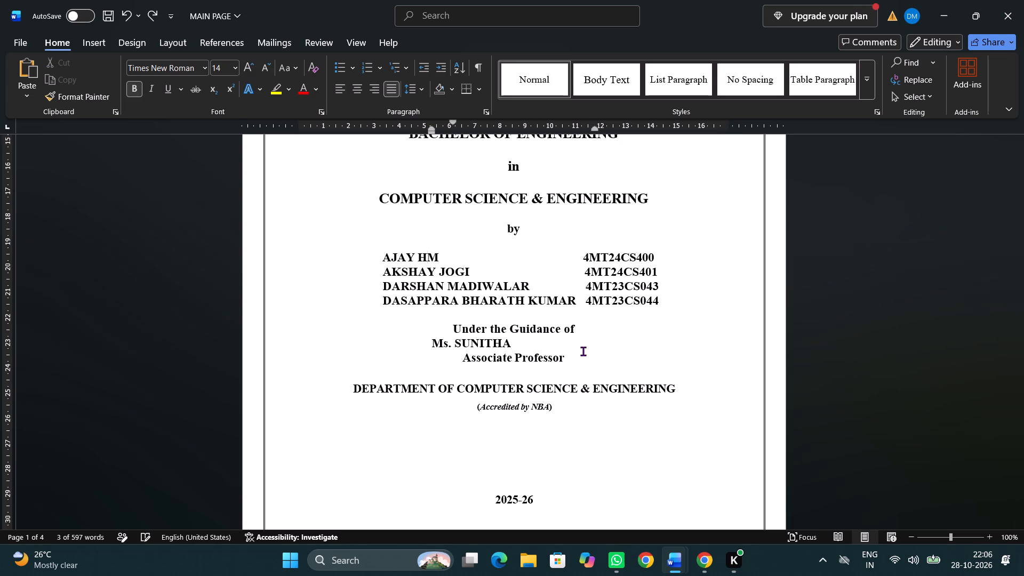
pyautogui.hotkey('ctrl', 'z')
pyautogui.hotkey('ctrl', 'z')
pyautogui.hotkey('ctrl', 'z')
pyautogui.hotkey('ctrl', 'z')
pyautogui.hotkey('ctrl', 'z')
pyautogui.hotkey('ctrl', 'z')
pyautogui.hotkey('ctrl', 'z')
pyautogui.hotkey('ctrl', 'z')
pyautogui.hotkey('ctrl', 'z')
pyautogui.hotkey('ctrl', 'z')
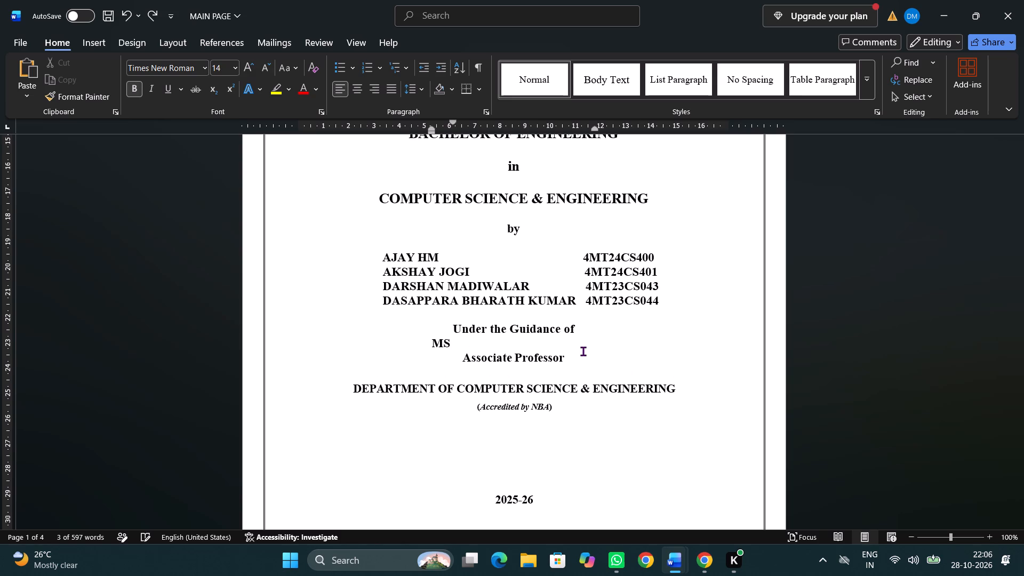
pyautogui.hotkey('ctrl', 'z')
pyautogui.hotkey('ctrl', 'z')
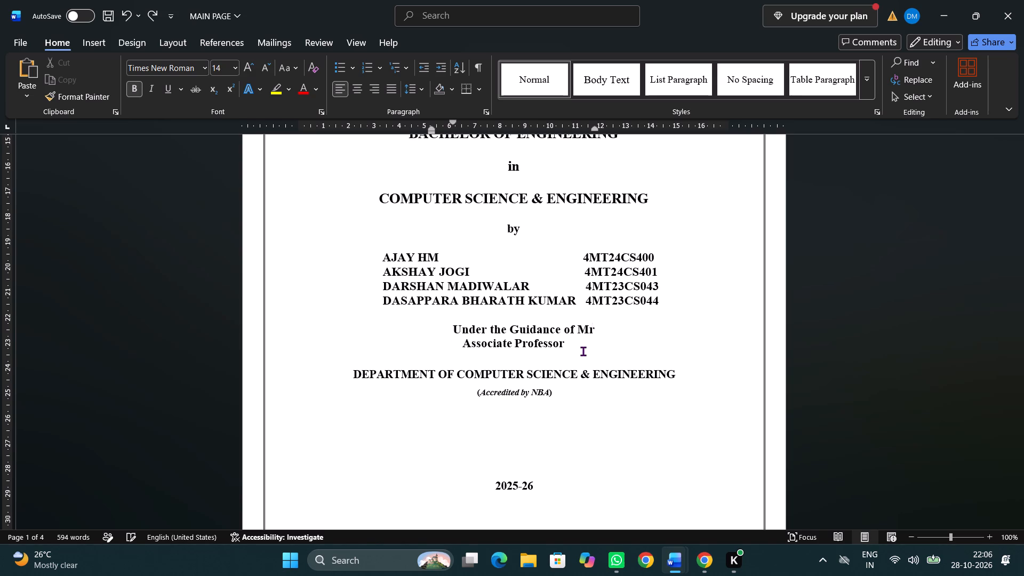
pyautogui.hotkey('ctrl', 'z')
pyautogui.hotkey('ctrl', 'z')
pyautogui.hotkey('ctrl', 'z')
pyautogui.hotkey('ctrl', 'z')
pyautogui.hotkey('ctrl', 'z')
pyautogui.hotkey('ctrl', 'z')
pyautogui.hotkey('ctrl', 'z')
pyautogui.hotkey('ctrl', 'z')
pyautogui.hotkey('ctrl', 'z')
pyautogui.hotkey('ctrl', 'z')
pyautogui.hotkey('ctrl', 'z')
pyautogui.hotkey('ctrl', 'z')
pyautogui.hotkey('ctrl', 'z')
pyautogui.hotkey('ctrl', 'z')
pyautogui.hotkey('ctrl', 'z')
pyautogui.hotkey('ctrl', 'z')
pyautogui.hotkey('ctrl', 'z')
pyautogui.hotkey('ctrl', 'z')
pyautogui.hotkey('ctrl', 'z')
pyautogui.hotkey('ctrl', 'z')
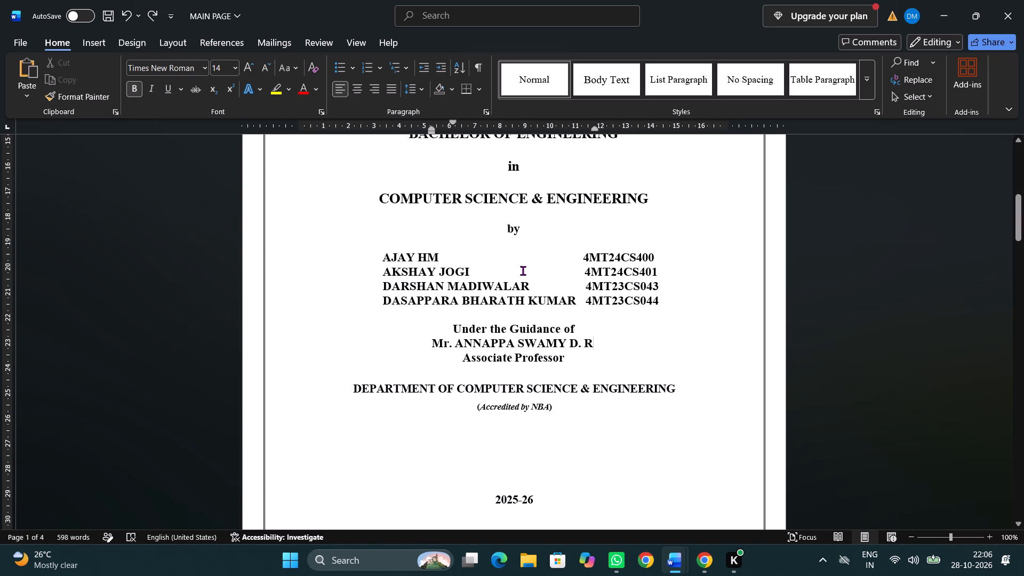
# Insert a space between the initials H and M in the first student's name.
pyautogui.click(428, 262)
pyautogui.press('space')
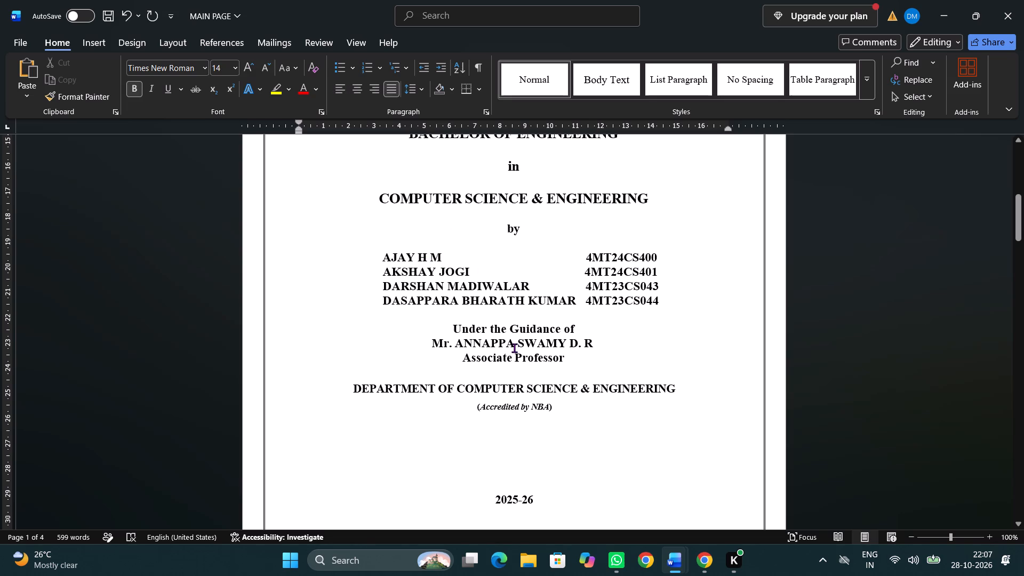
# Start editing the guide's name by inserting M before its second word and deleting the final initial R.
pyautogui.click(519, 343)
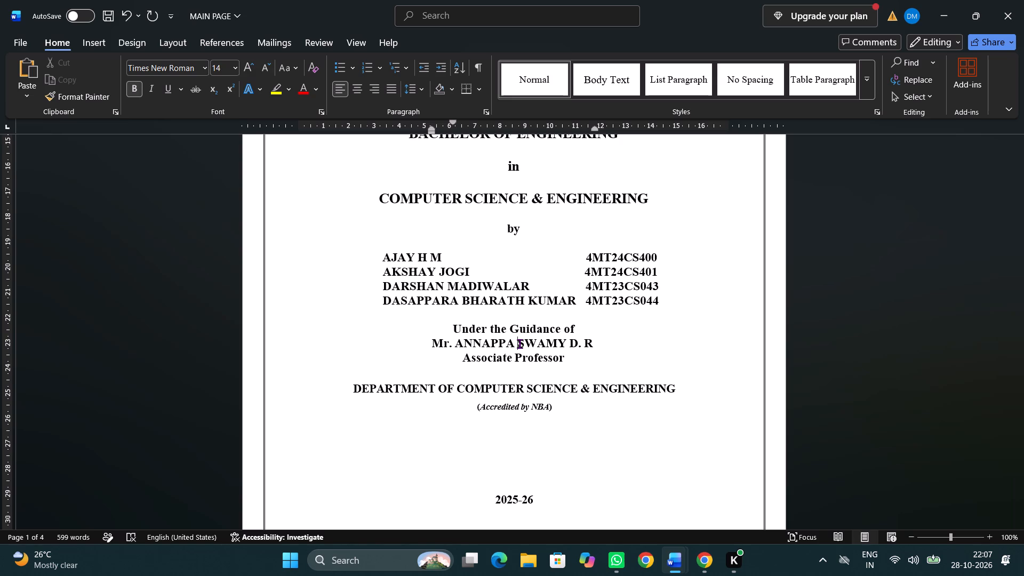
pyautogui.press('m')
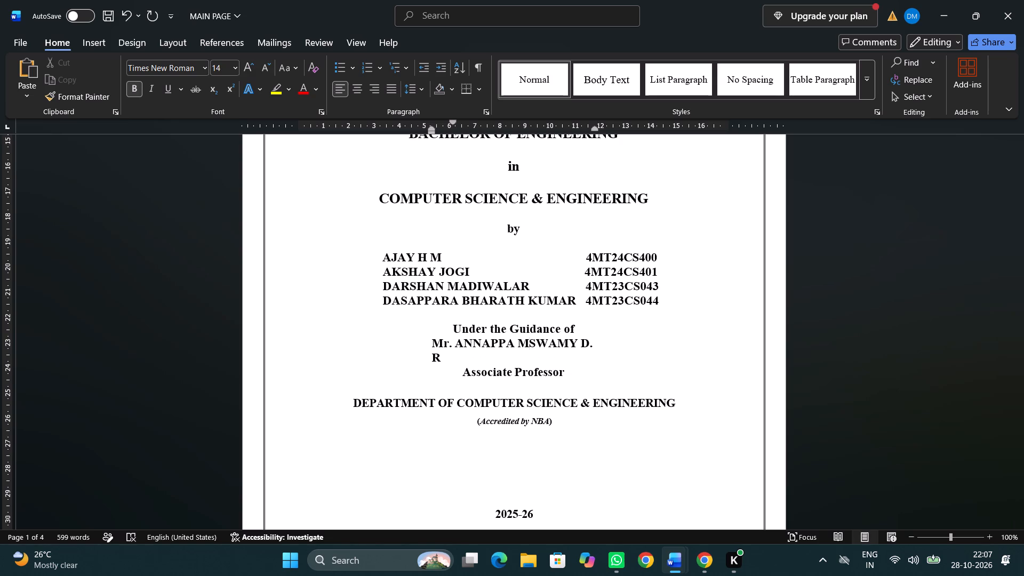
pyautogui.click(471, 357)
pyautogui.press('BackSpace')
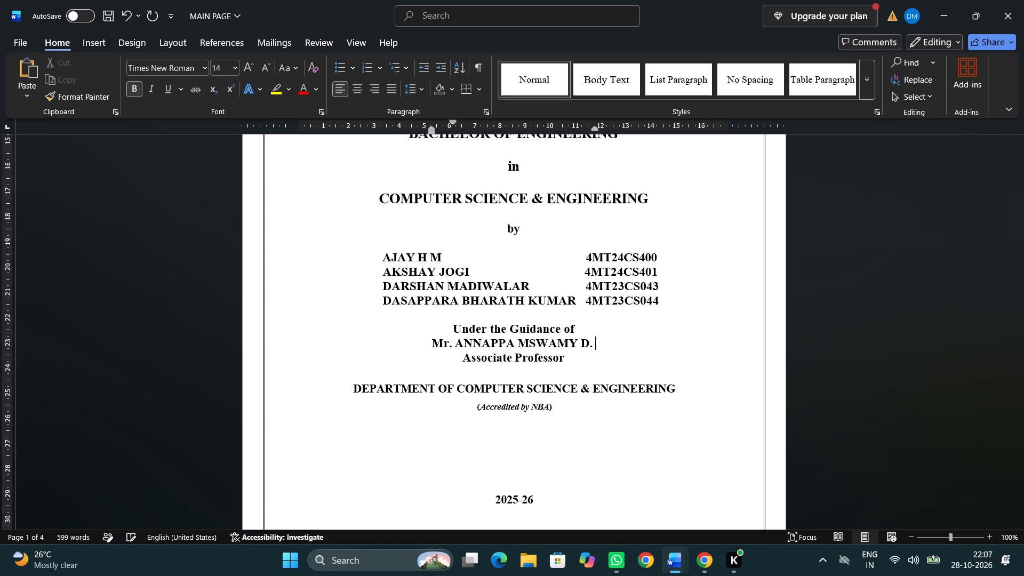
# Replace the rest of the guide's name after the inserted M so it reads "Ms." followed by the new guide's first name.
pyautogui.press('BackSpace')
pyautogui.press('BackSpace')
pyautogui.press('BackSpace')
pyautogui.press('BackSpace')
pyautogui.press('BackSpace')
pyautogui.press('BackSpace')
pyautogui.press('BackSpace')
pyautogui.press('BackSpace')
pyautogui.press('BackSpace')
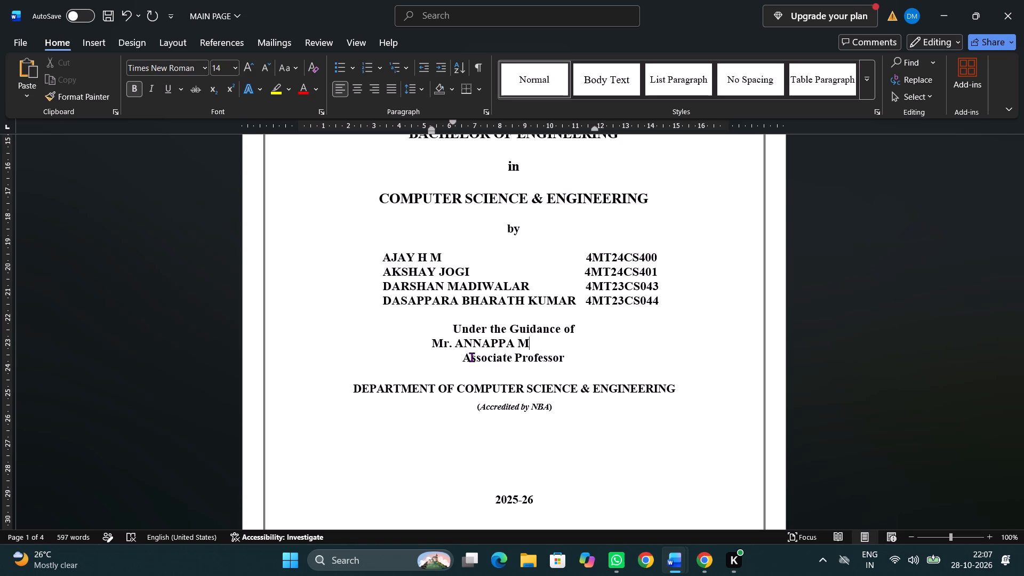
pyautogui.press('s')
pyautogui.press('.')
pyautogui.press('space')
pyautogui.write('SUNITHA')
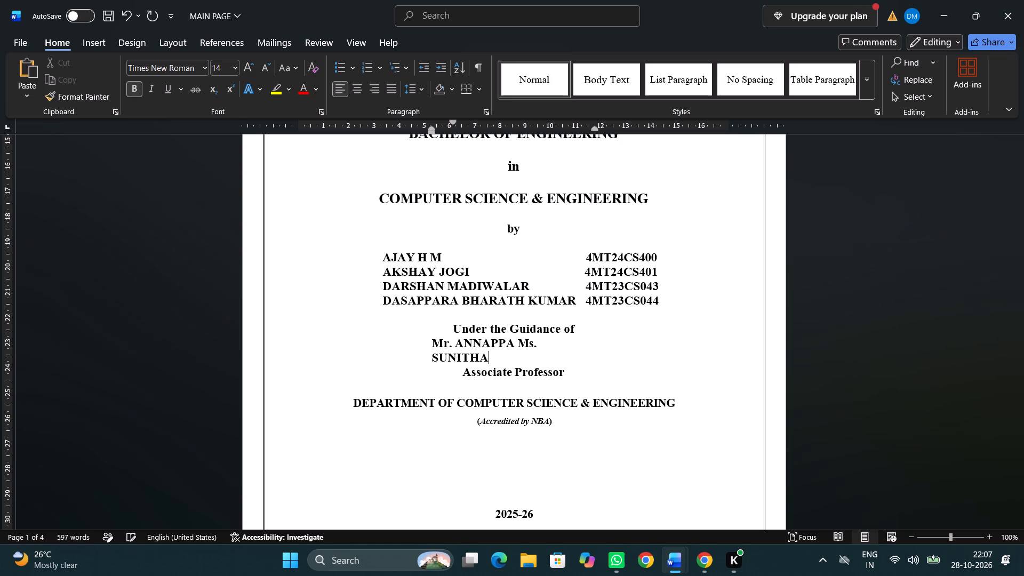
# Delete the former guide's first name between "Mr." and "Ms." on the guide's name line, leaving one space.
pyautogui.click(513, 343)
pyautogui.press('BackSpace')
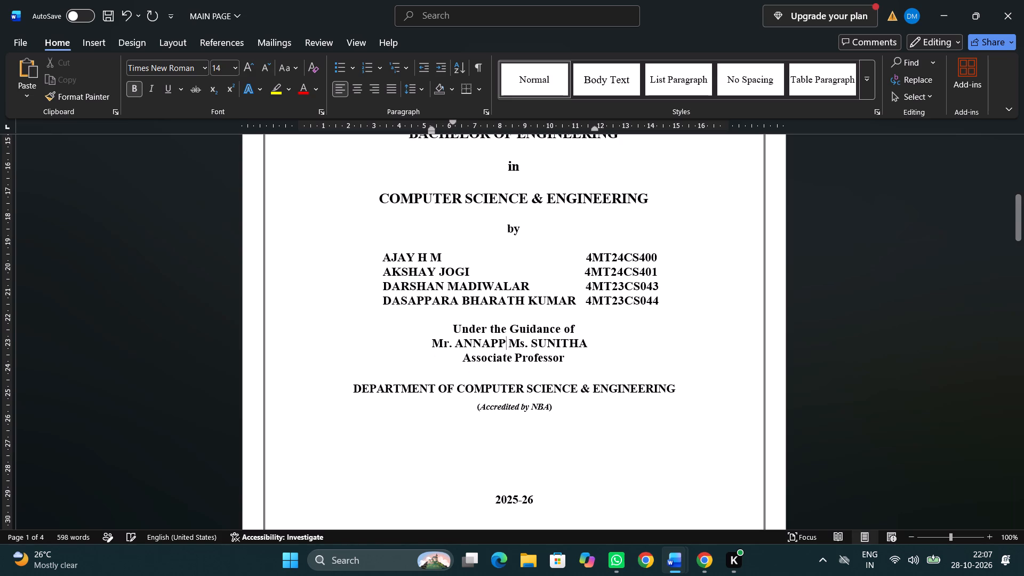
pyautogui.press('BackSpace')
pyautogui.press('BackSpace')
pyautogui.press('BackSpace')
pyautogui.press('BackSpace')
pyautogui.press('BackSpace')
pyautogui.press('BackSpace')
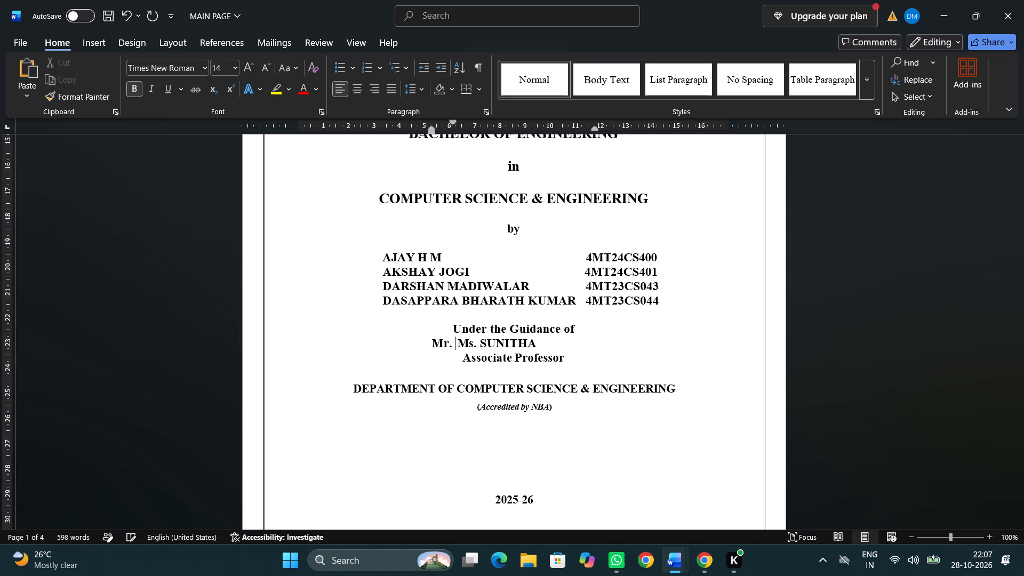
pyautogui.press('BackSpace')
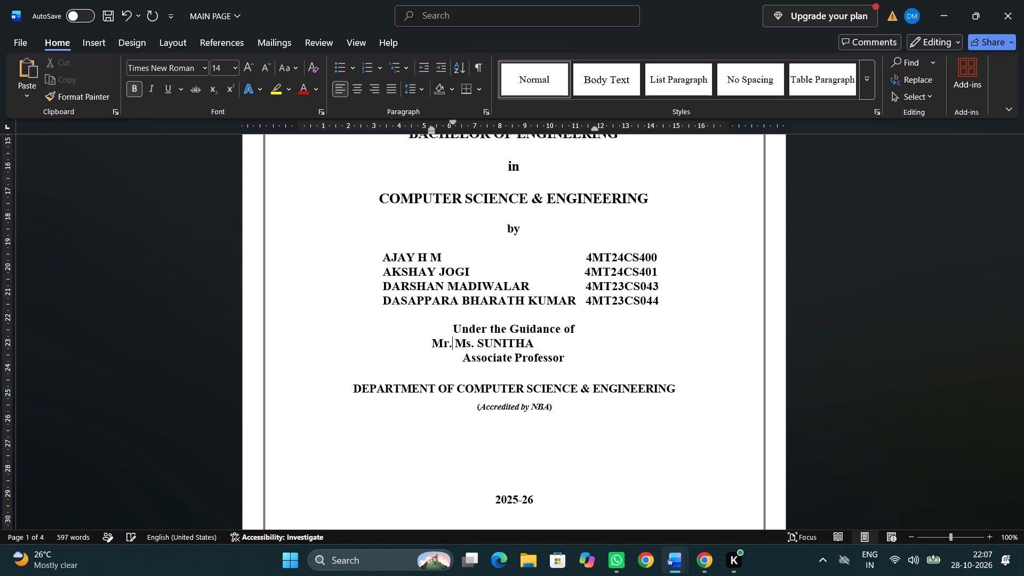
# Add the initials N.V after the new guide's first name under "Under the Guidance of".
pyautogui.click(547, 343)
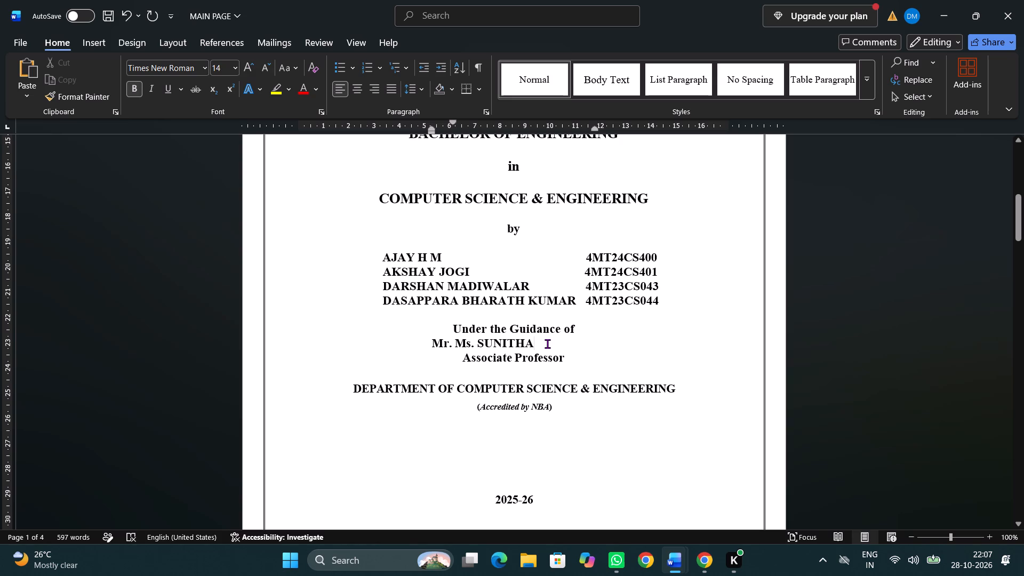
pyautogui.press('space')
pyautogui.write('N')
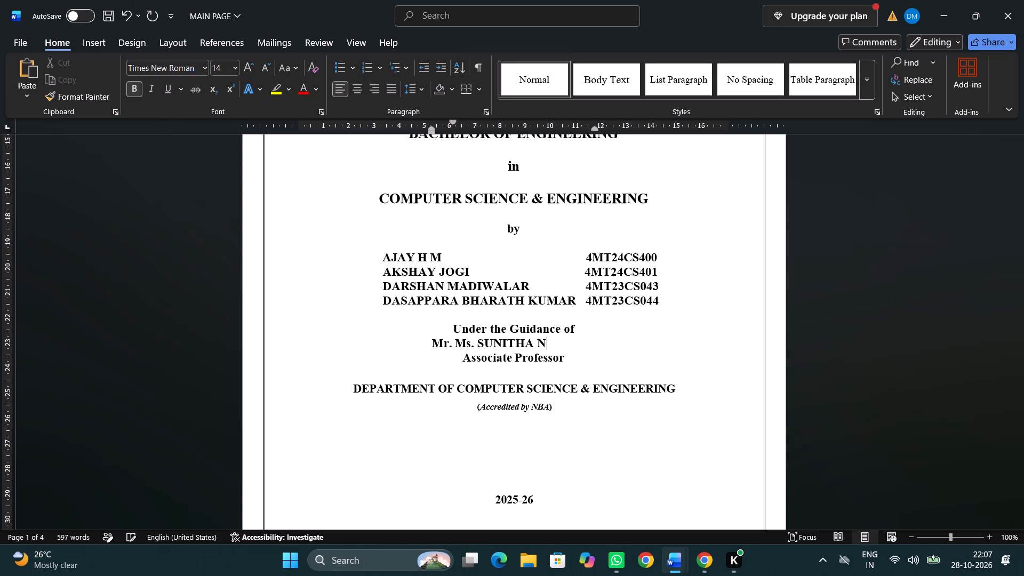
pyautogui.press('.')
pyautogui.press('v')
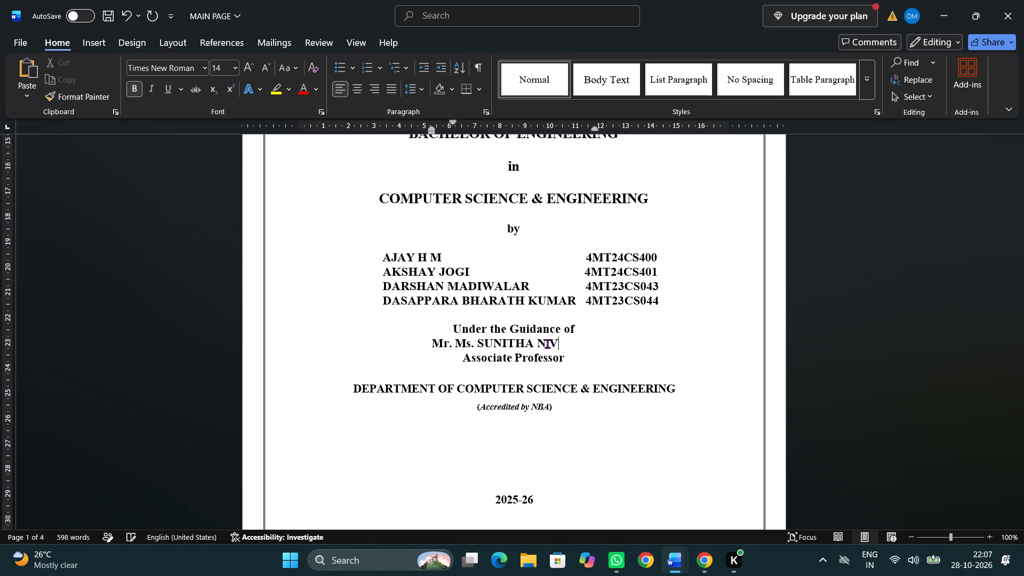
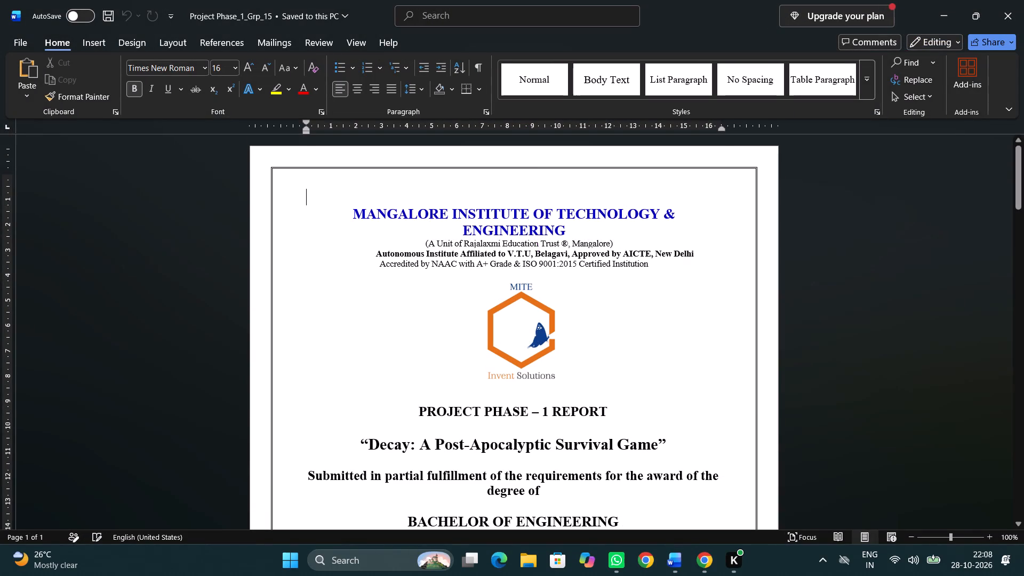
# Place the text cursor within the guide's name below "Under the Guidance of" on the Project Phase – 1 report's title page.
pyautogui.scroll(-2, 537, 318)
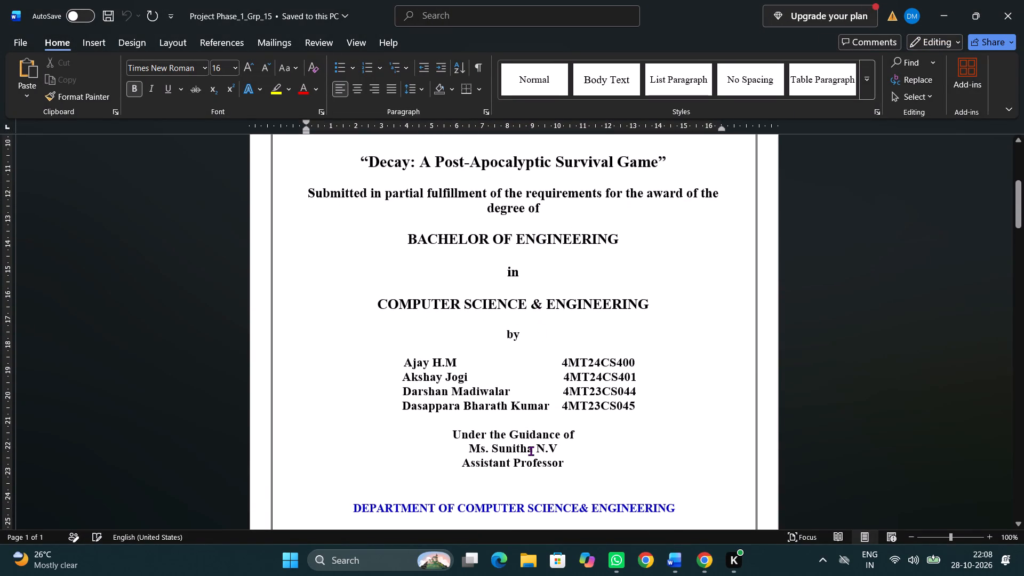
pyautogui.click(531, 451)
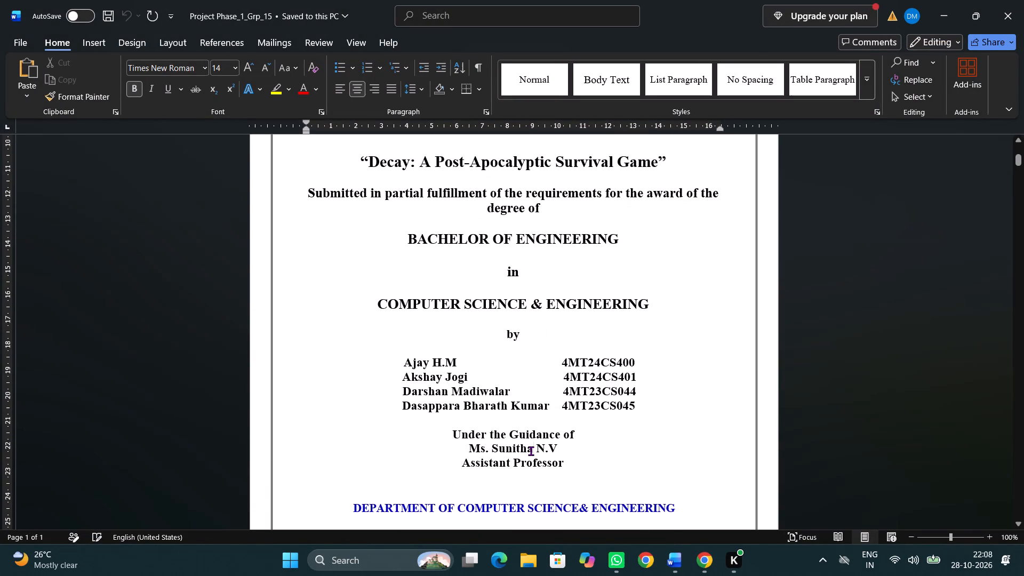
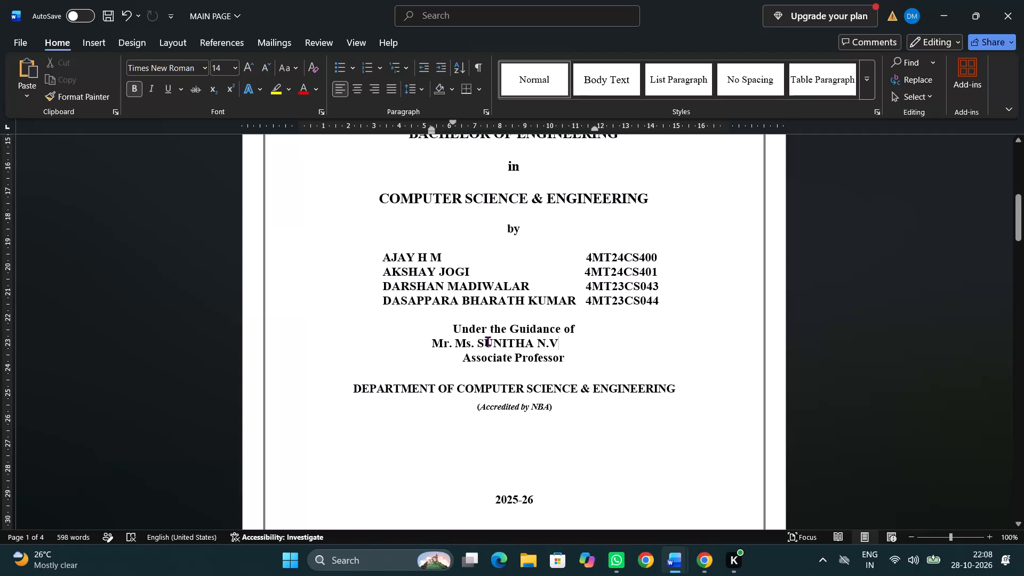
# Delete the leftover title "Mr." and its space before "Ms." in the guide's name line.
pyautogui.click(454, 346)
pyautogui.press('BackSpace')
pyautogui.press('BackSpace')
pyautogui.press('BackSpace')
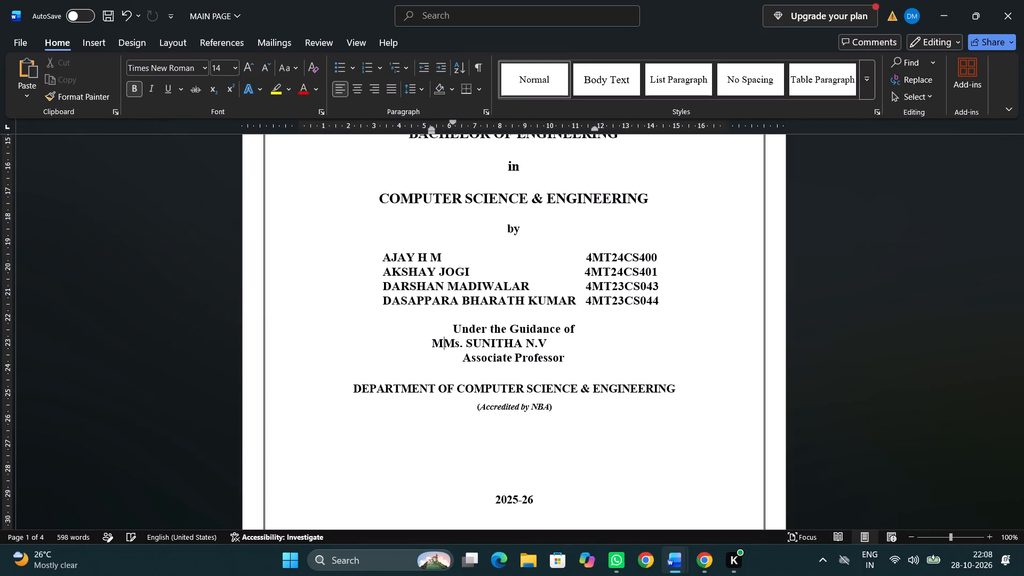
pyautogui.press('BackSpace')
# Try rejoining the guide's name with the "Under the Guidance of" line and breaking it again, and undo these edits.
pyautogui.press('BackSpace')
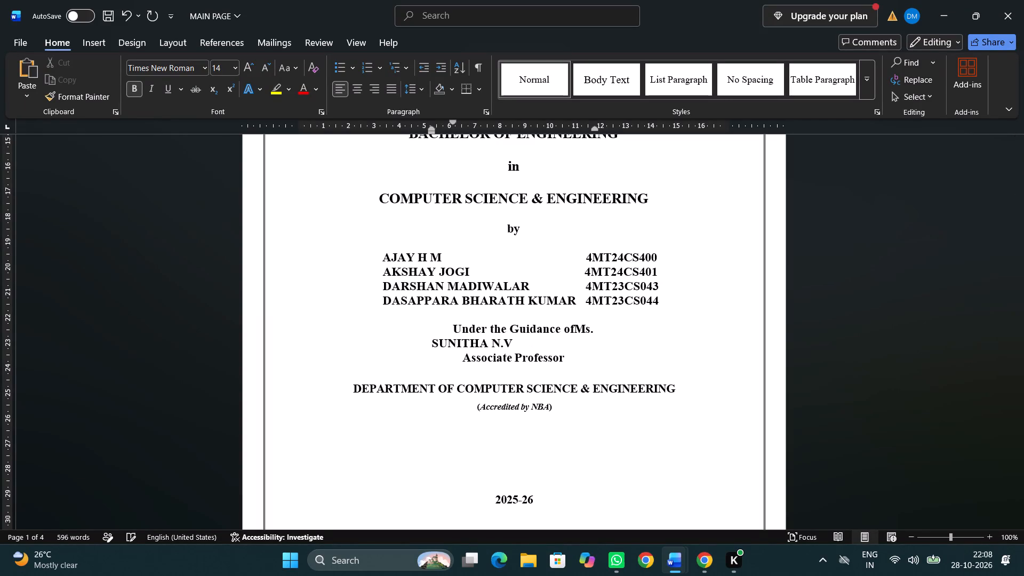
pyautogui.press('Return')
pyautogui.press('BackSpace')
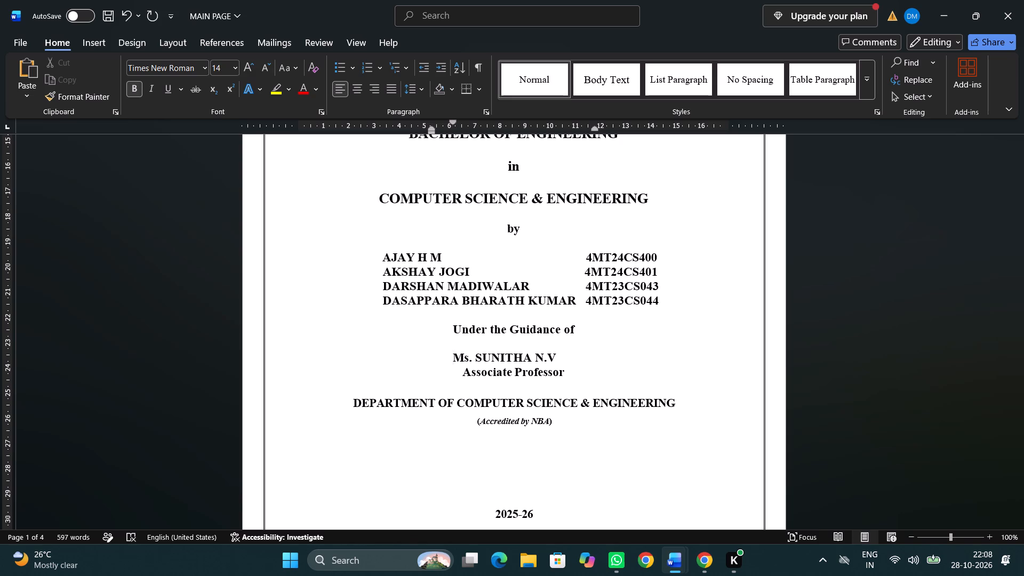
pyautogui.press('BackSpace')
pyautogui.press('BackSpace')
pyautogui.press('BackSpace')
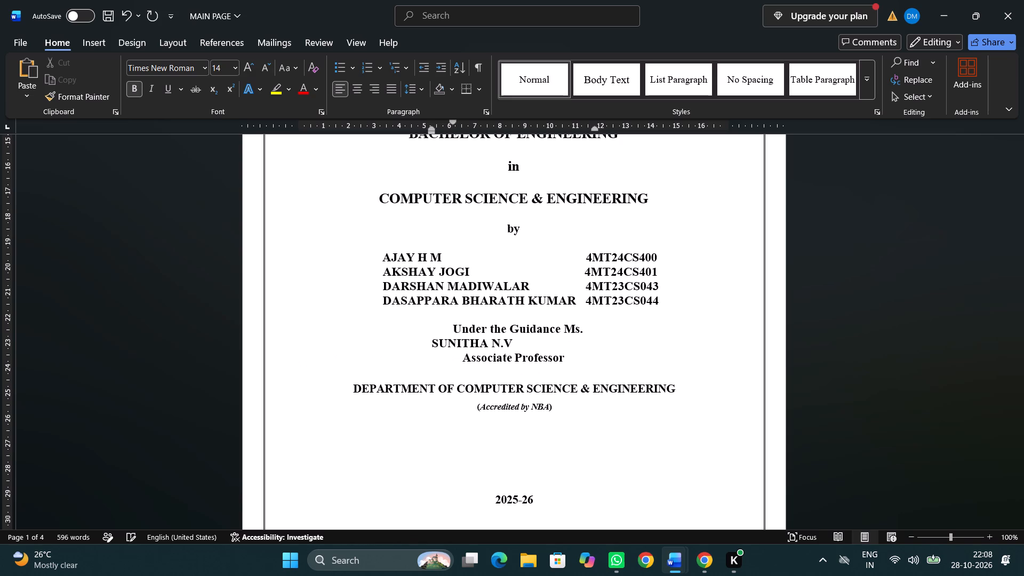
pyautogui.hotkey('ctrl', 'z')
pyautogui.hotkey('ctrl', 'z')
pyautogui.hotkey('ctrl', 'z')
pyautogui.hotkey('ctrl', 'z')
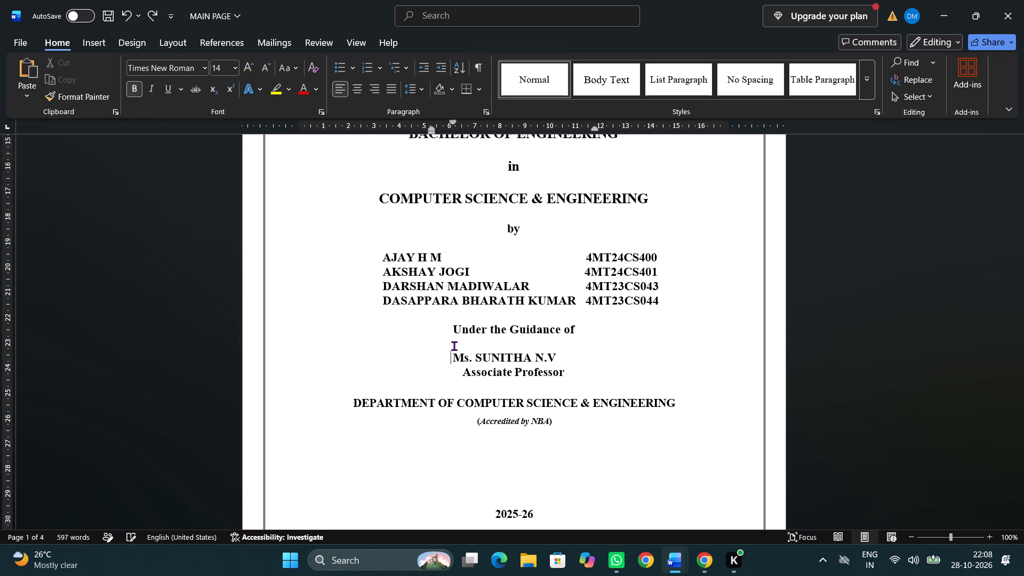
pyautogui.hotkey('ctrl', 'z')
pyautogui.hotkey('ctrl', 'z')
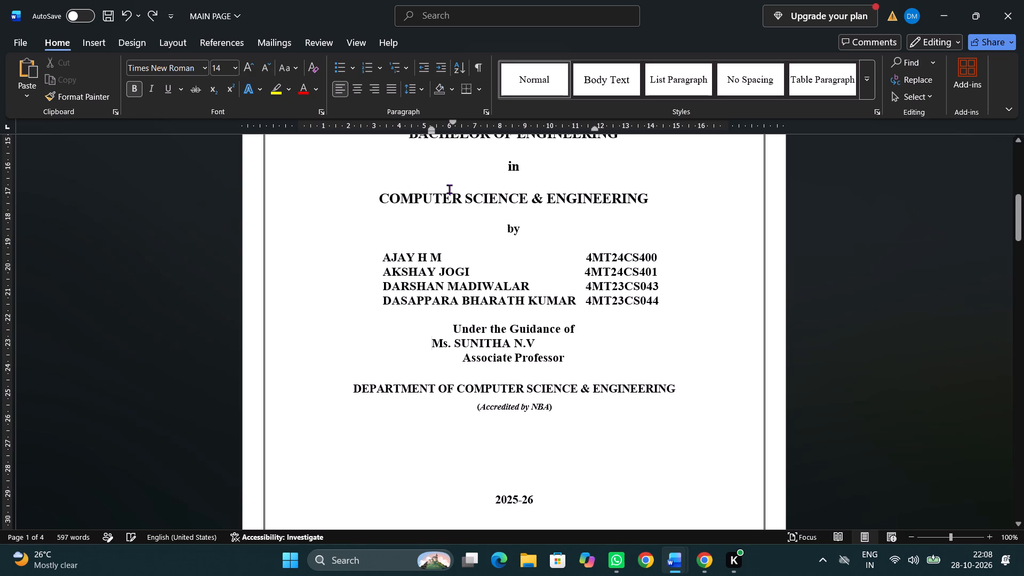
# Centre-align the "Under the Guidance of" and guide's name lines, and insert two spaces before "Ms.".
pyautogui.click(361, 90)
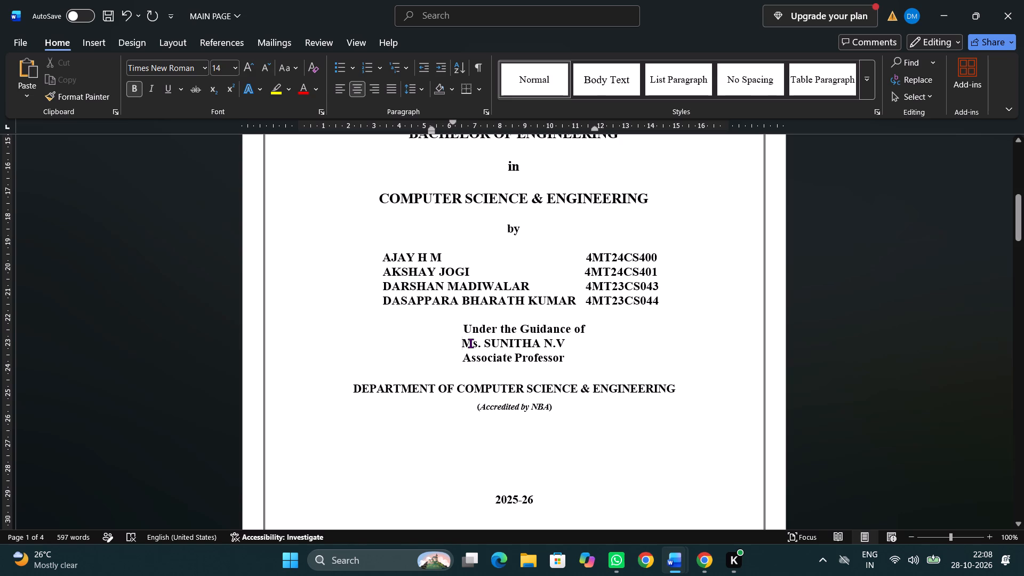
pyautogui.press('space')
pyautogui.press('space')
# Switch to the Project Phase_1_Grp_15 document and copy its guidance block, from "Under the Guidance of" through "Assistant Professor".
pyautogui.hotkey('alt', 'Tab')
pyautogui.hotkey('alt', 'Tab')
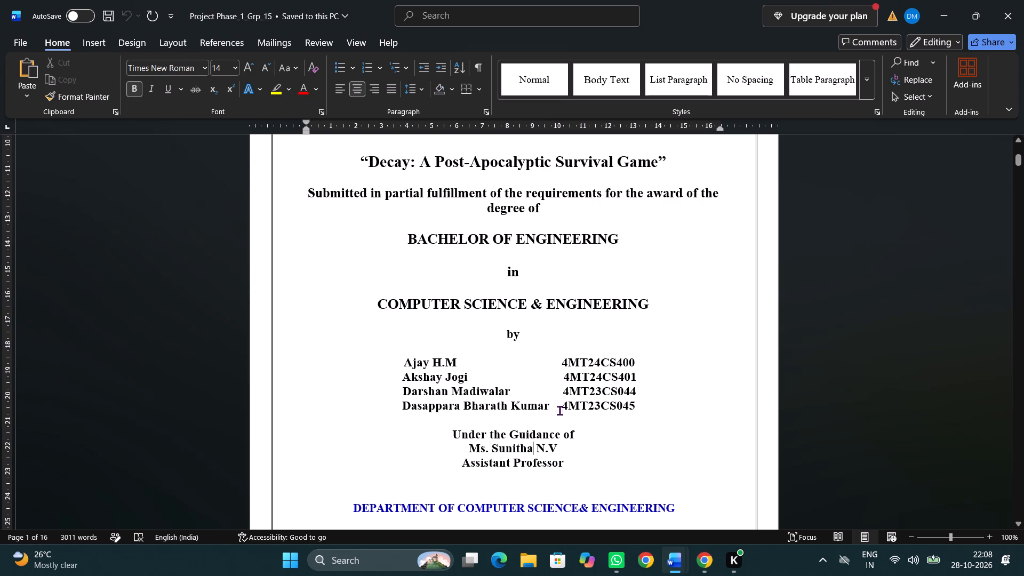
pyautogui.moveTo(570, 462); pyautogui.dragTo(478, 430)
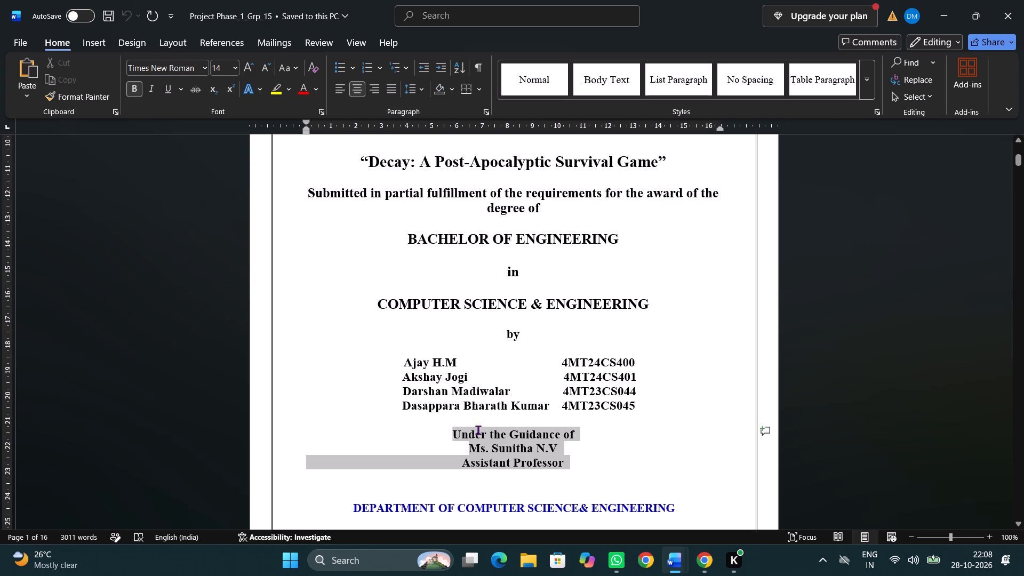
pyautogui.moveTo(478, 430); pyautogui.dragTo(473, 433)
pyautogui.hotkey('ctrl', 'c')
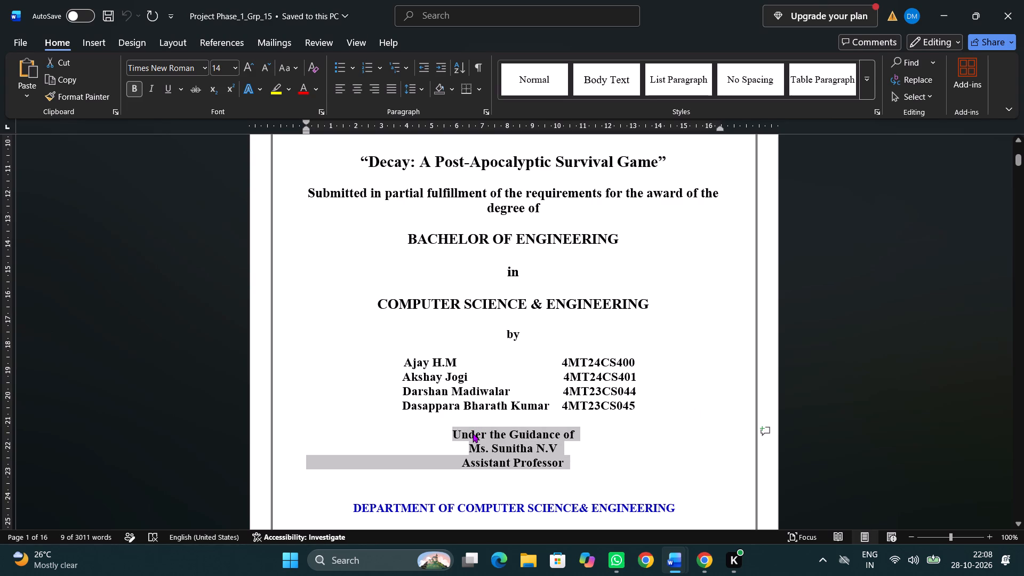
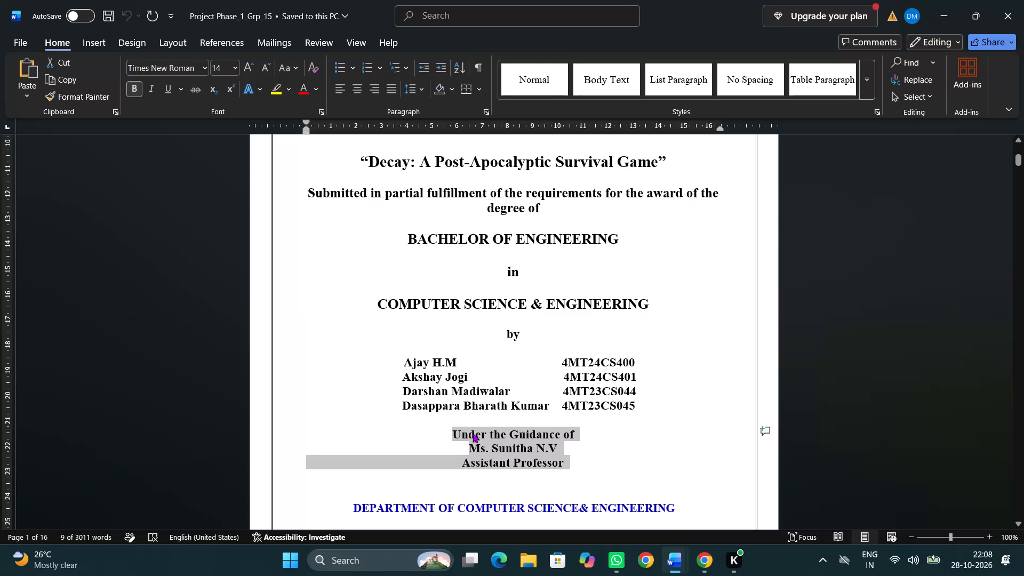
# Switch to the MAIN PAGE document and select the guide's name after "Ms." together with the designation line below it.
pyautogui.hotkey('alt', 'Tab')
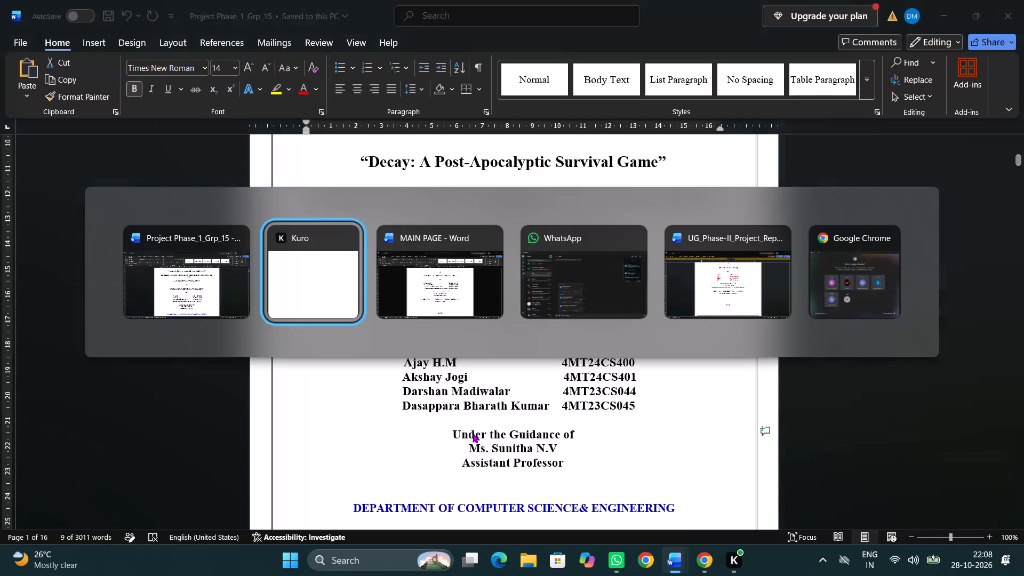
pyautogui.hotkey('alt', 'Tab')
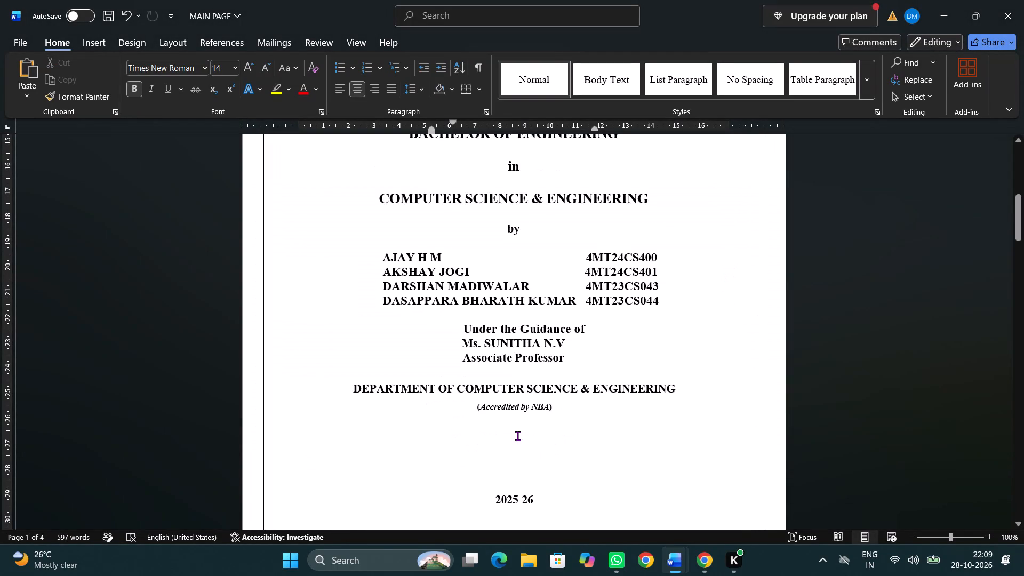
pyautogui.moveTo(567, 360); pyautogui.dragTo(485, 341)
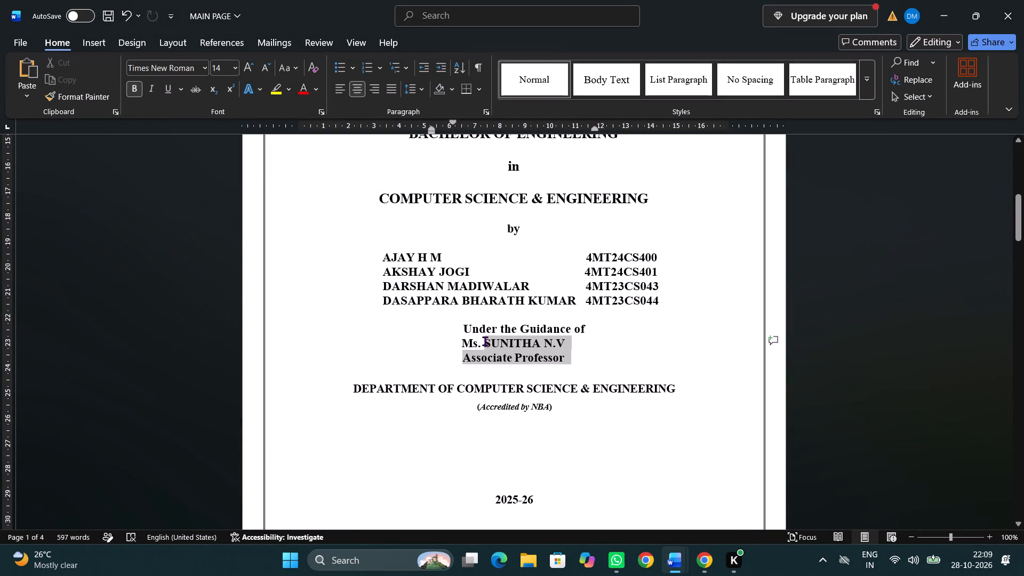
# Replace the guide's name and designation lines with the copied guidance block that gives the title Assistant Professor.
pyautogui.moveTo(485, 341); pyautogui.dragTo(476, 331)
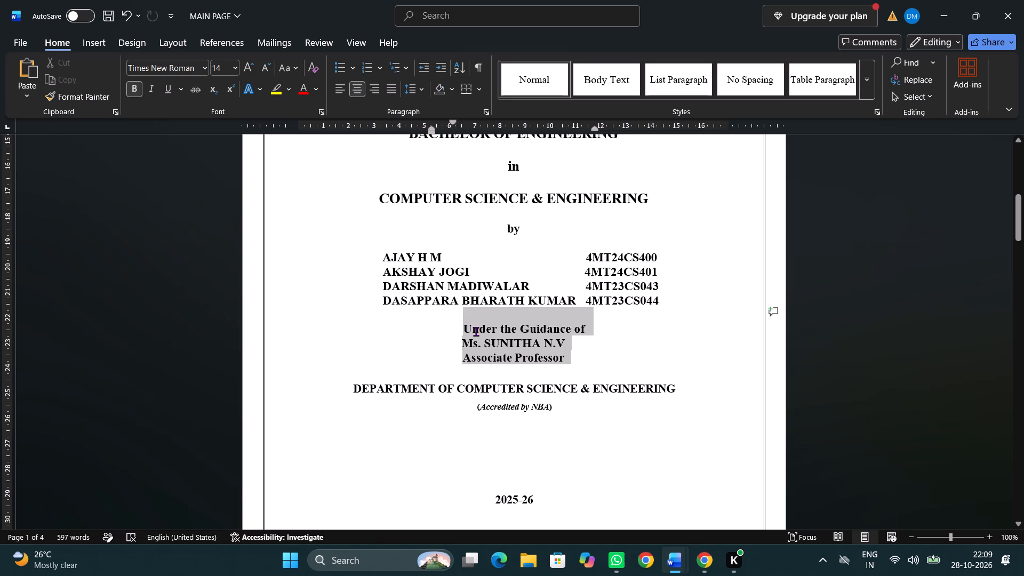
pyautogui.moveTo(476, 331); pyautogui.dragTo(479, 334)
pyautogui.moveTo(479, 334); pyautogui.dragTo(481, 338)
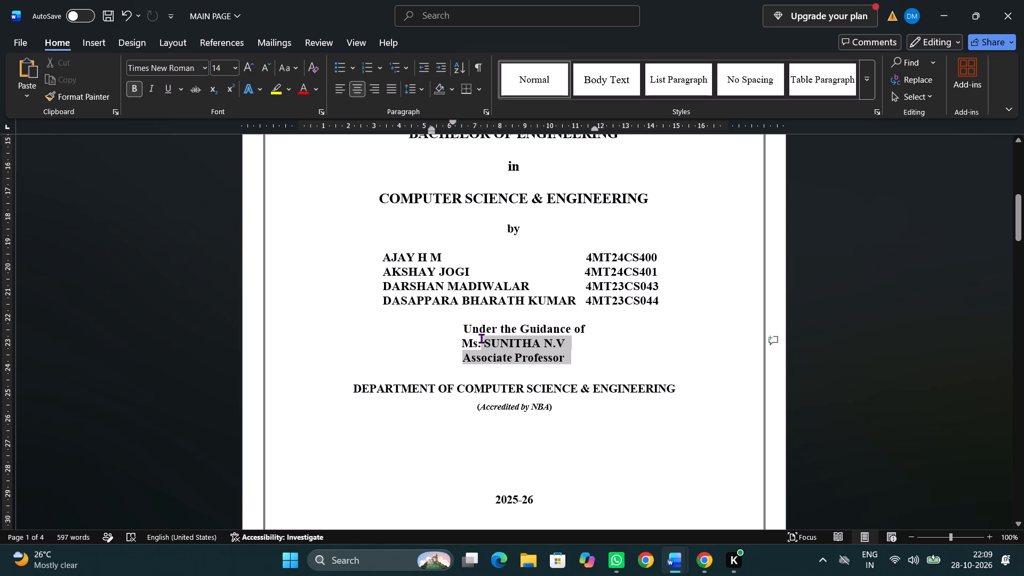
pyautogui.moveTo(481, 338); pyautogui.dragTo(467, 337)
pyautogui.moveTo(467, 337); pyautogui.dragTo(464, 338)
pyautogui.hotkey('ctrl', 'v')
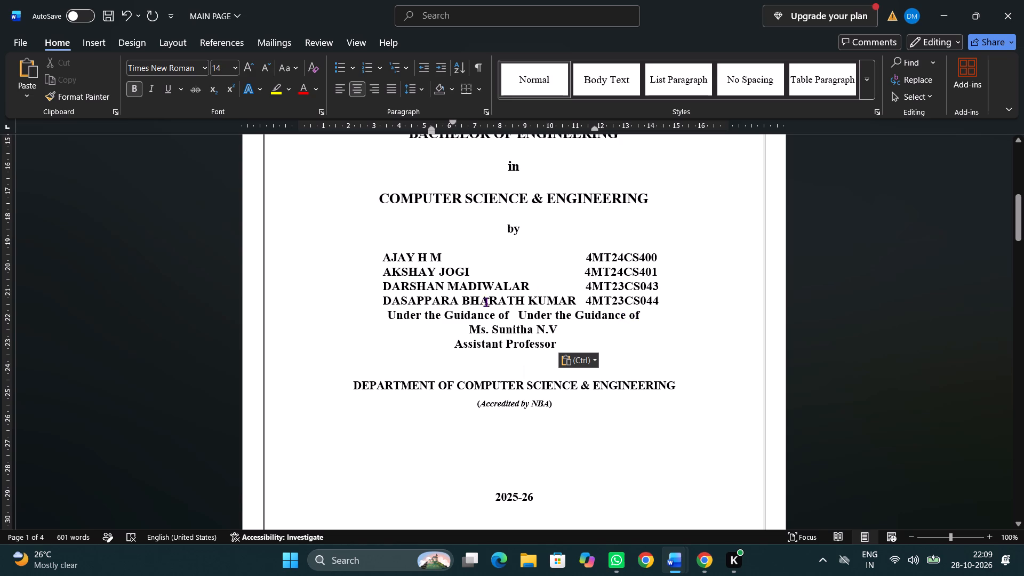
# Delete the duplicated "Under the Guidance of" text and extra spaces so the heading appears once above the guide's name.
pyautogui.moveTo(514, 317); pyautogui.dragTo(412, 321)
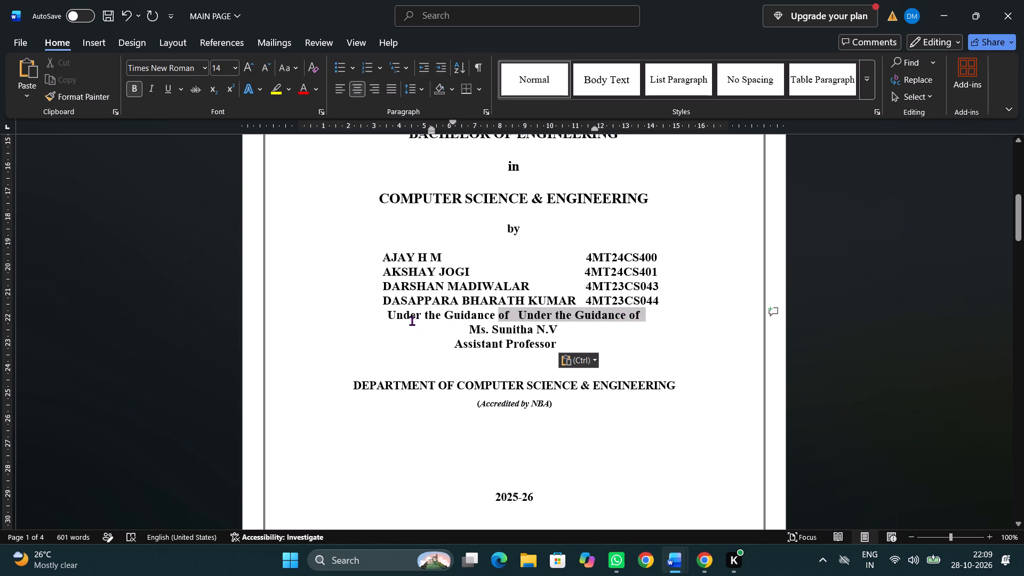
pyautogui.moveTo(412, 321); pyautogui.dragTo(404, 319)
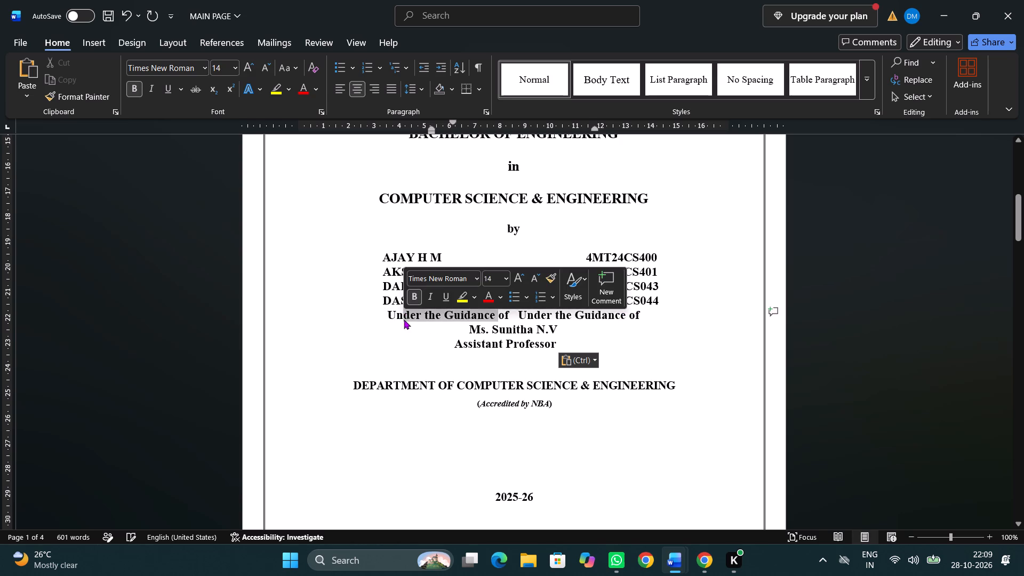
pyautogui.press('BackSpace')
pyautogui.press('BackSpace')
pyautogui.press('BackSpace')
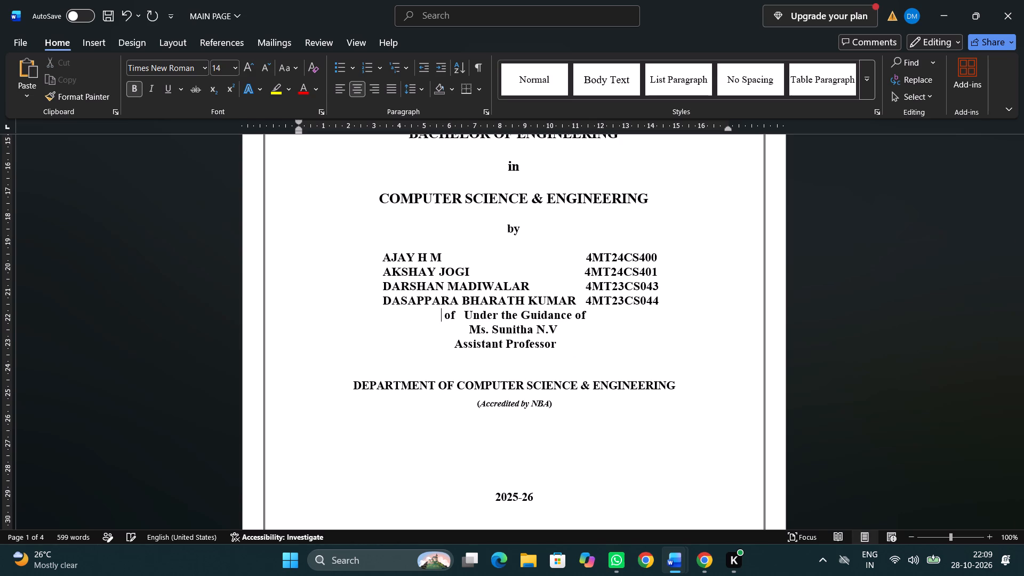
pyautogui.press('Right')
pyautogui.press('Right')
pyautogui.press('Right')
pyautogui.press('Right')
pyautogui.press('Right')
pyautogui.press('Right')
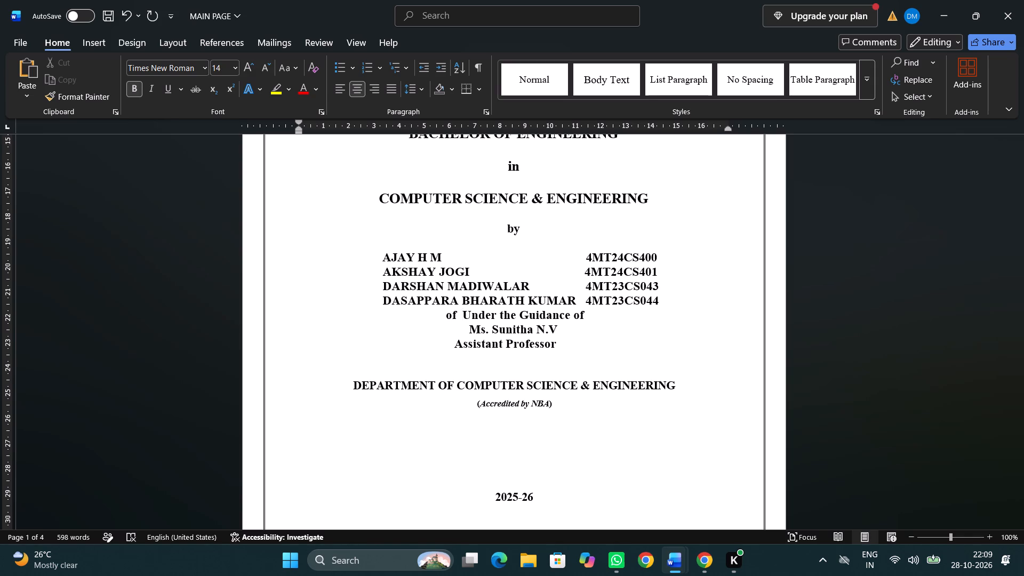
pyautogui.press('BackSpace')
pyautogui.press('BackSpace')
pyautogui.press('BackSpace')
pyautogui.press('BackSpace')
pyautogui.press('BackSpace')
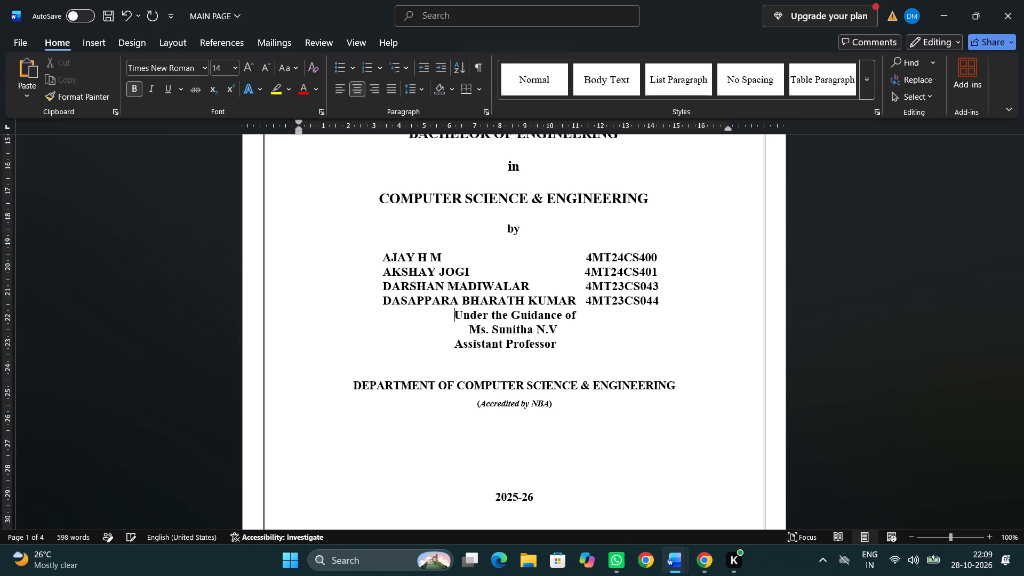
# Insert two spaces before "Assistant Professor" to shift it towards the centre under the guide's name.
pyautogui.click(451, 341)
pyautogui.press('space')
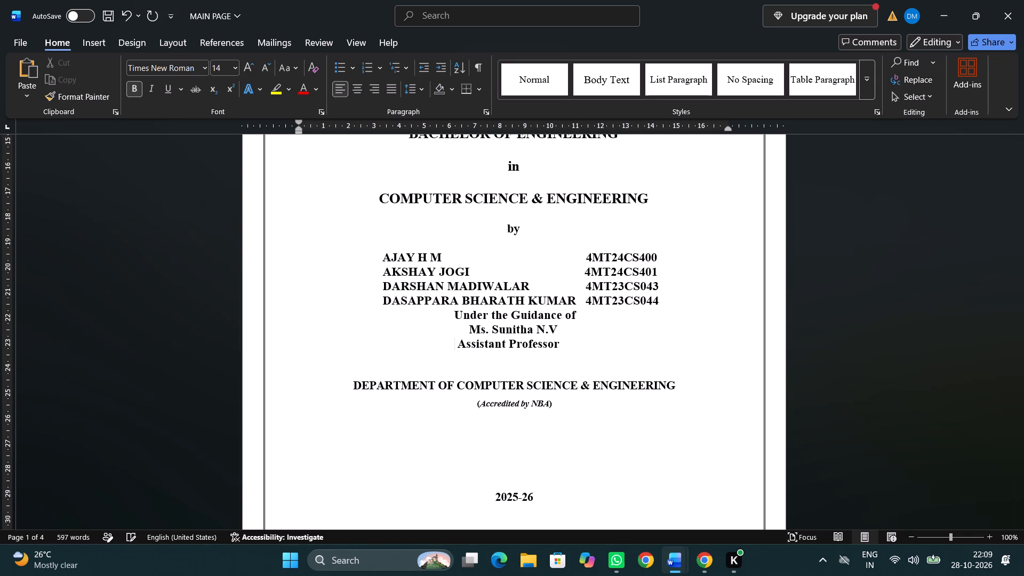
pyautogui.press('space')
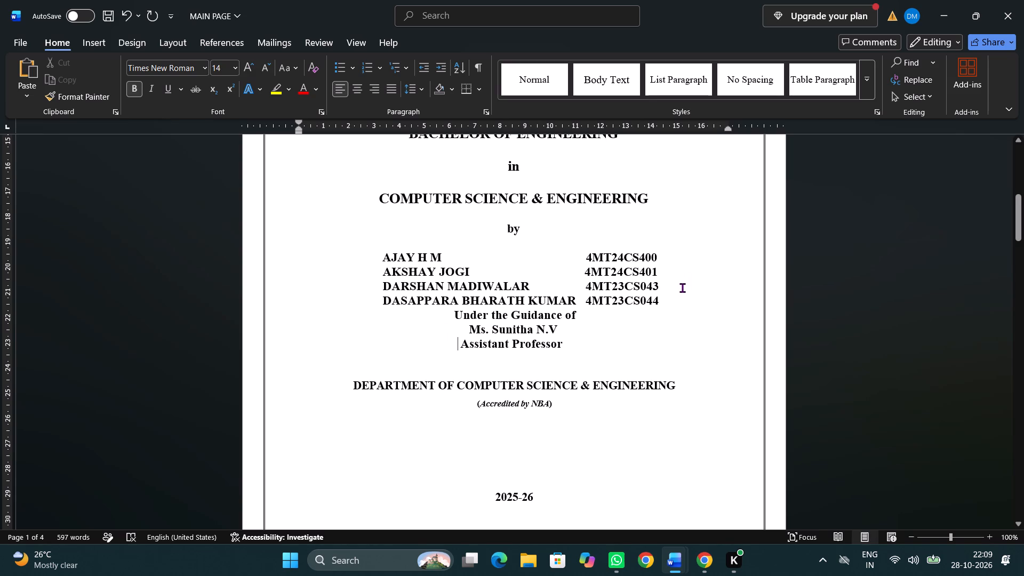
# Insert a blank line between the last student's row and "Under the Guidance of".
pyautogui.click(670, 300)
pyautogui.press('Return')
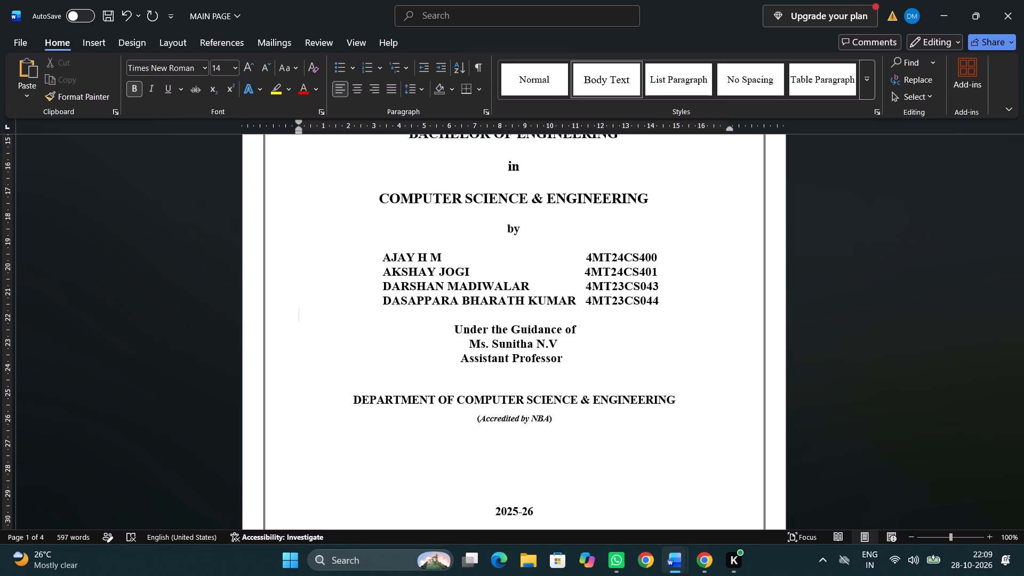
# Switch to the UG Phase-II project report template and examine the blank line above its "Under the Guidance of" block.
pyautogui.hotkey('alt', 'Tab')
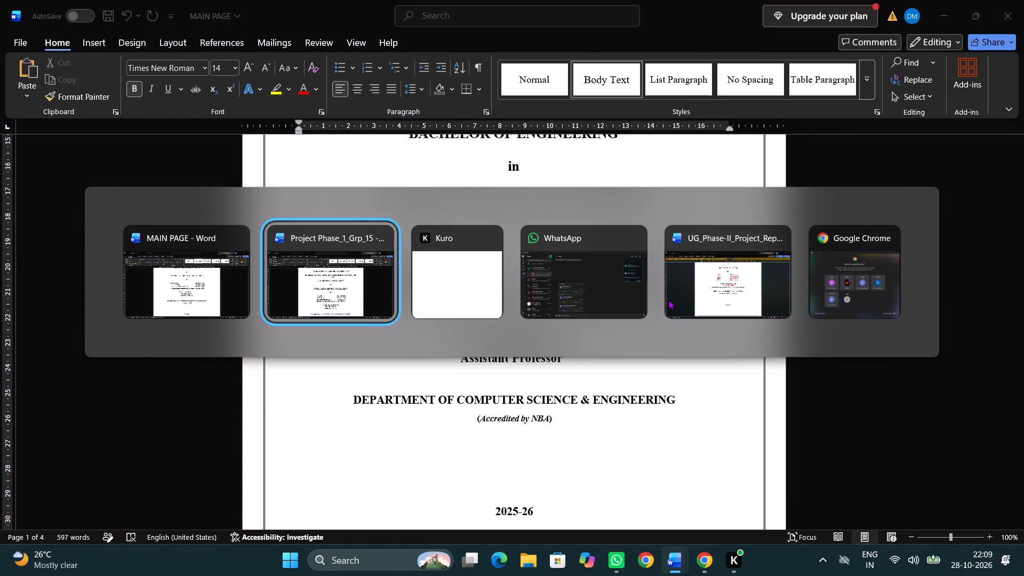
pyautogui.hotkey('alt', 'Tab')
pyautogui.hotkey('alt', 'Tab')
pyautogui.hotkey('alt', 'Tab')
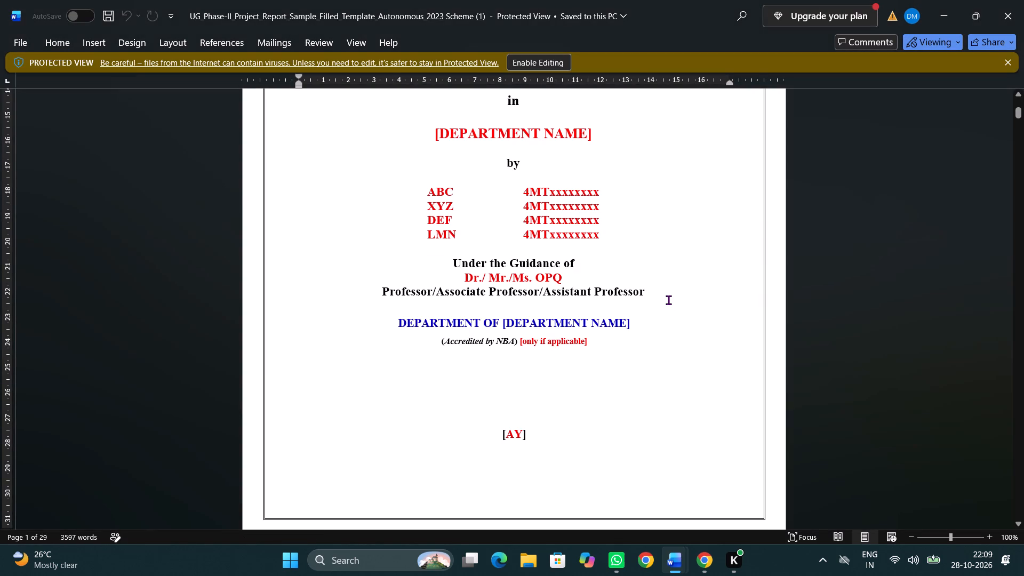
pyautogui.click(611, 249)
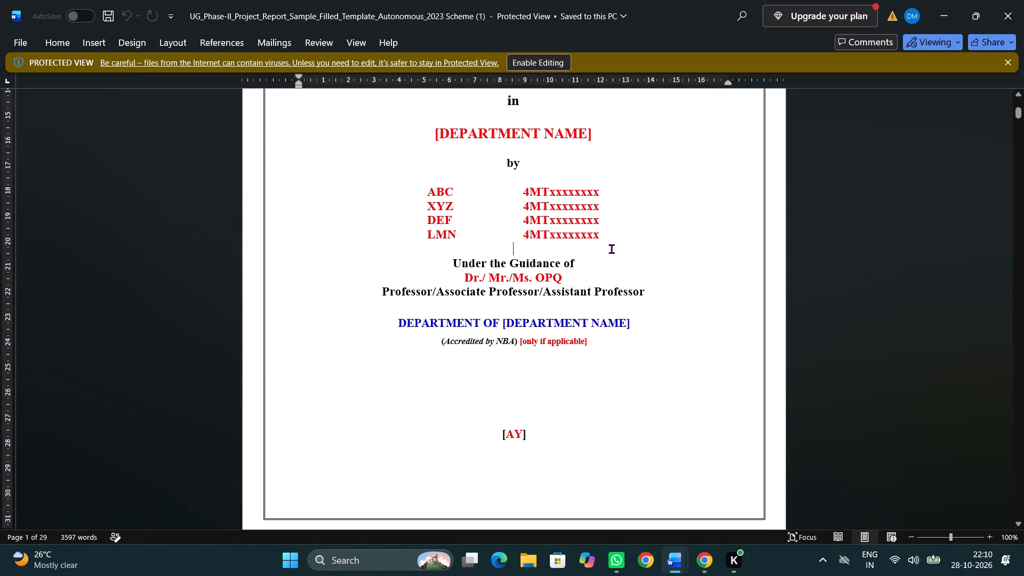
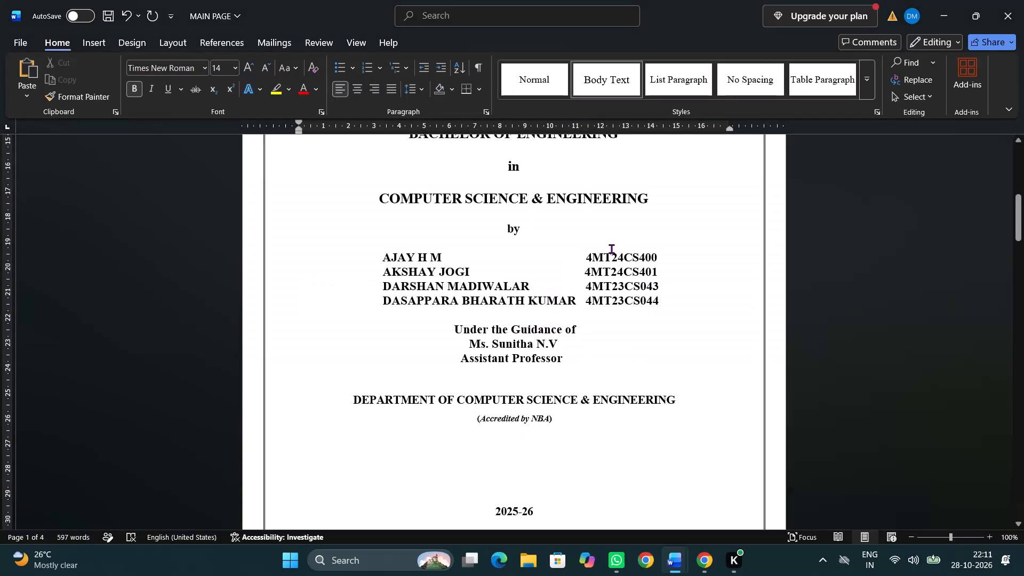
# Reduce the gap between "Assistant Professor" and the department heading on the title page to a single blank line.
pyautogui.click(521, 316)
pyautogui.click(525, 316)
pyautogui.hotkey('alt', 'Tab')
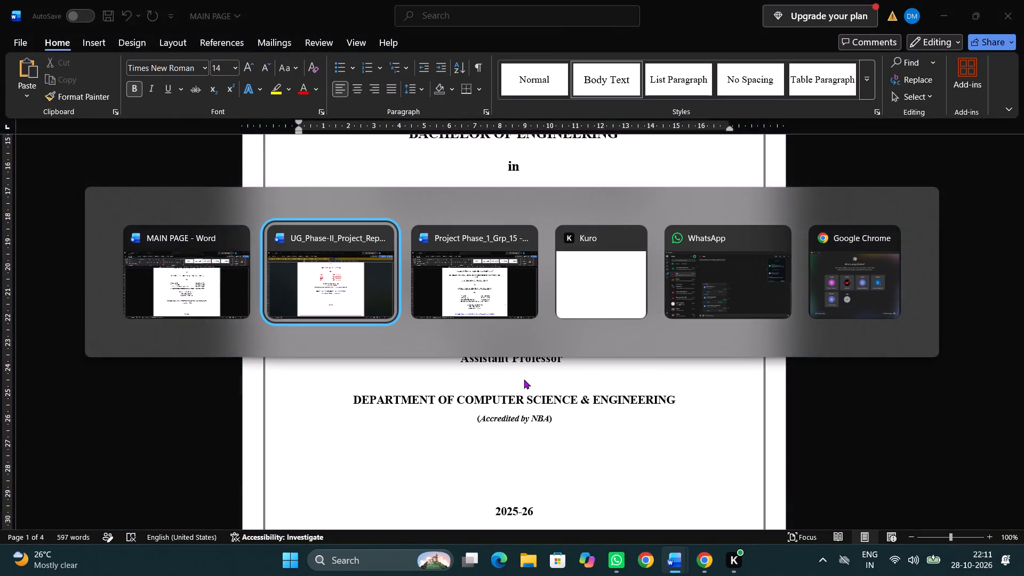
pyautogui.hotkey('alt', 'Tab')
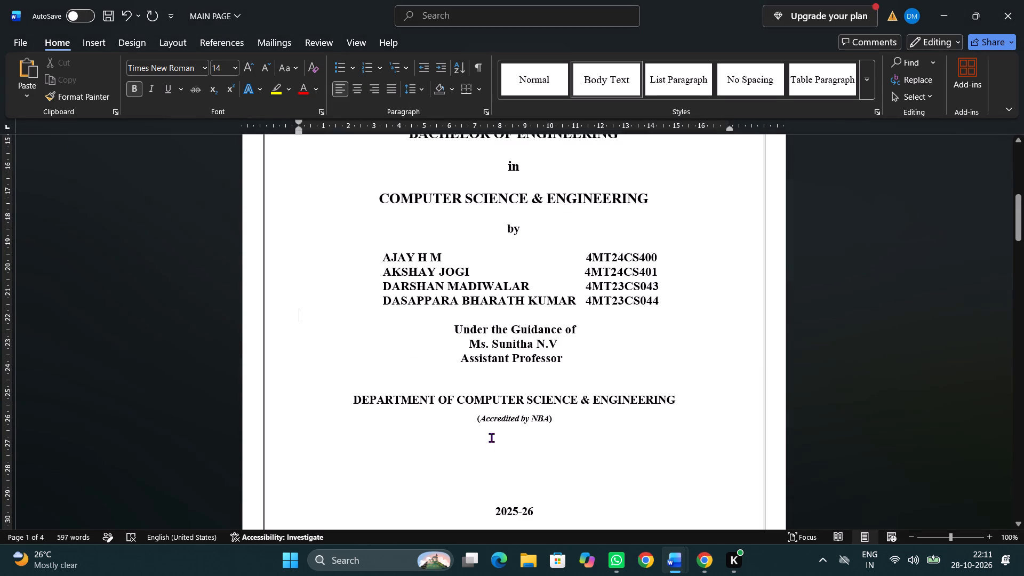
pyautogui.click(468, 381)
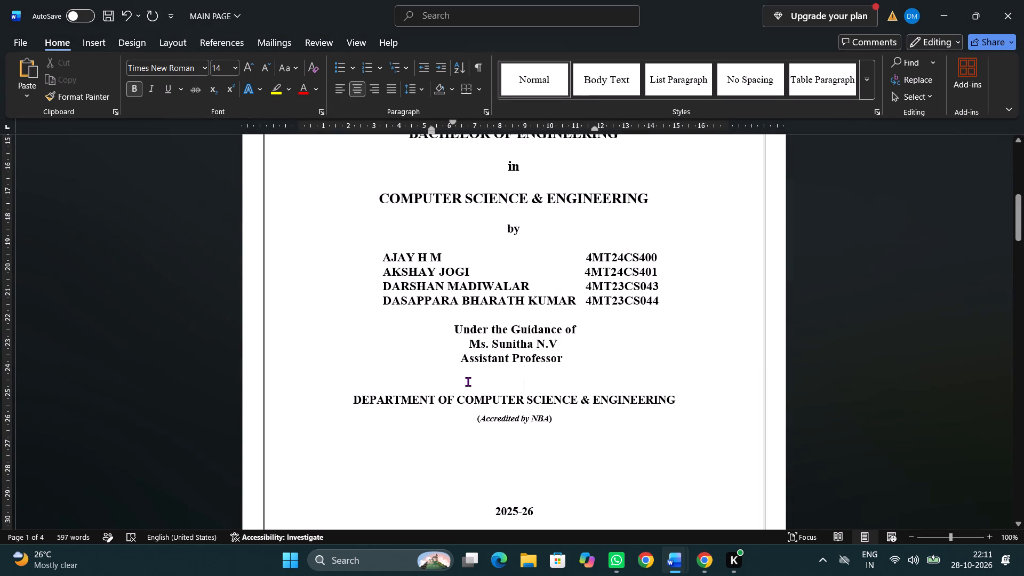
pyautogui.press('BackSpace')
pyautogui.press('BackSpace')
pyautogui.press('BackSpace')
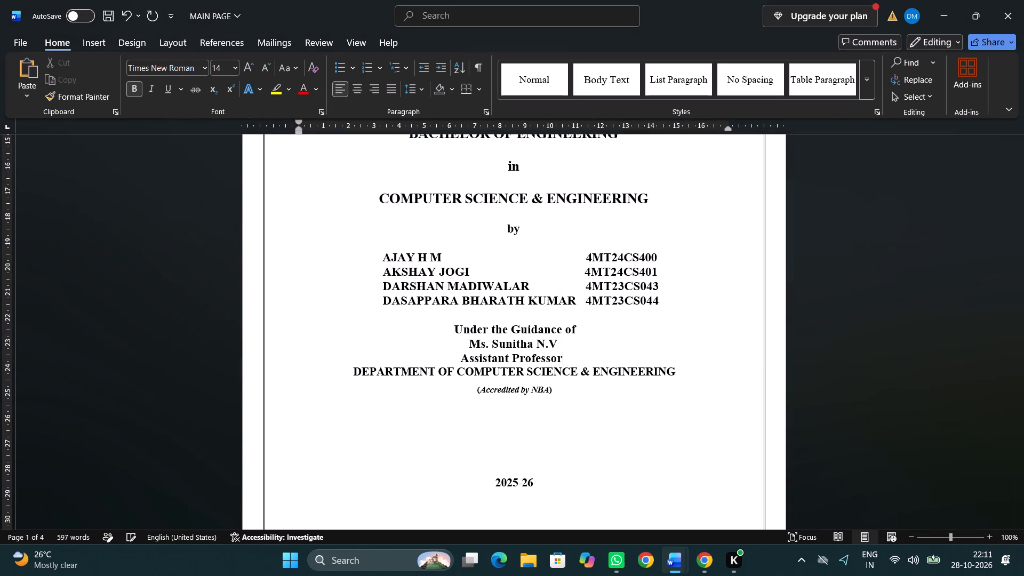
pyautogui.press('Return')
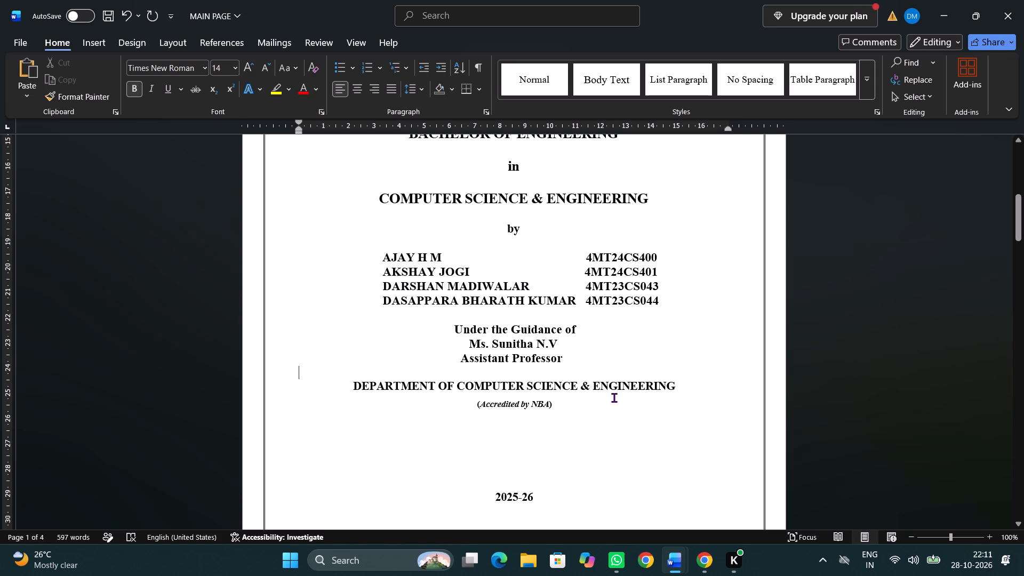
# Compare the blank line above the department heading with the same spot in the UG Phase-II project report template.
pyautogui.hotkey('alt', 'Tab')
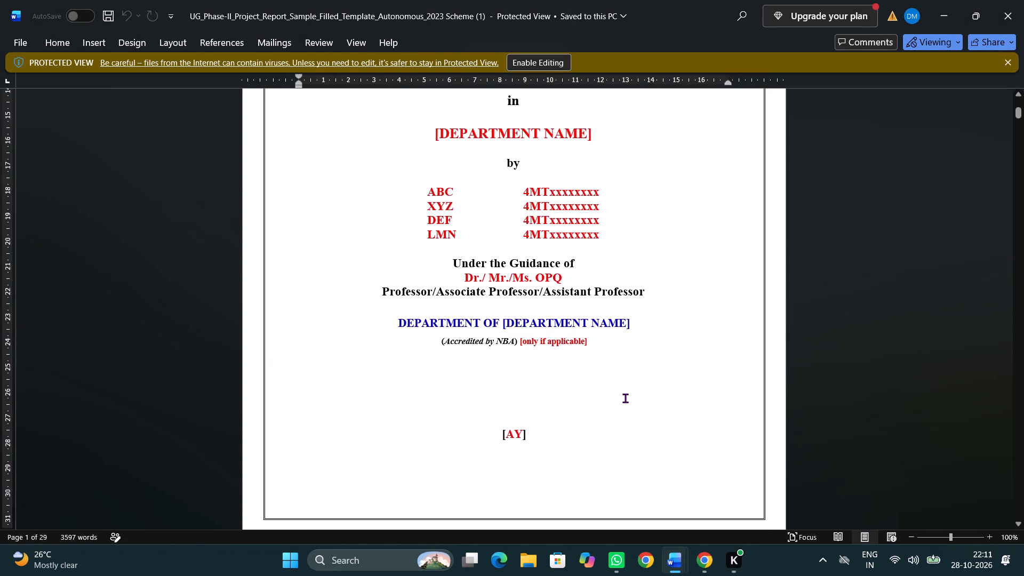
pyautogui.hotkey('alt', 'Tab')
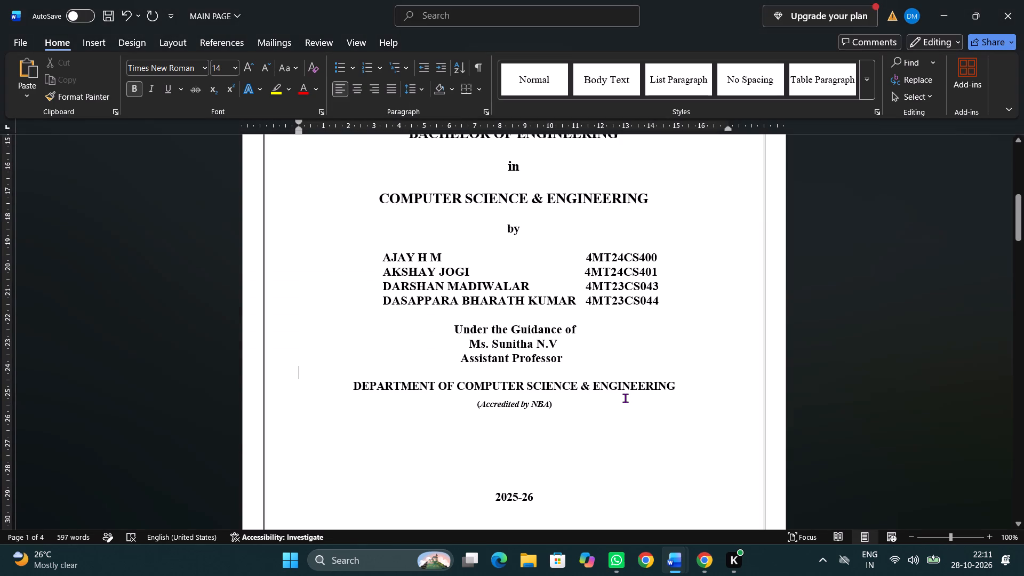
pyautogui.hotkey('alt', 'Tab')
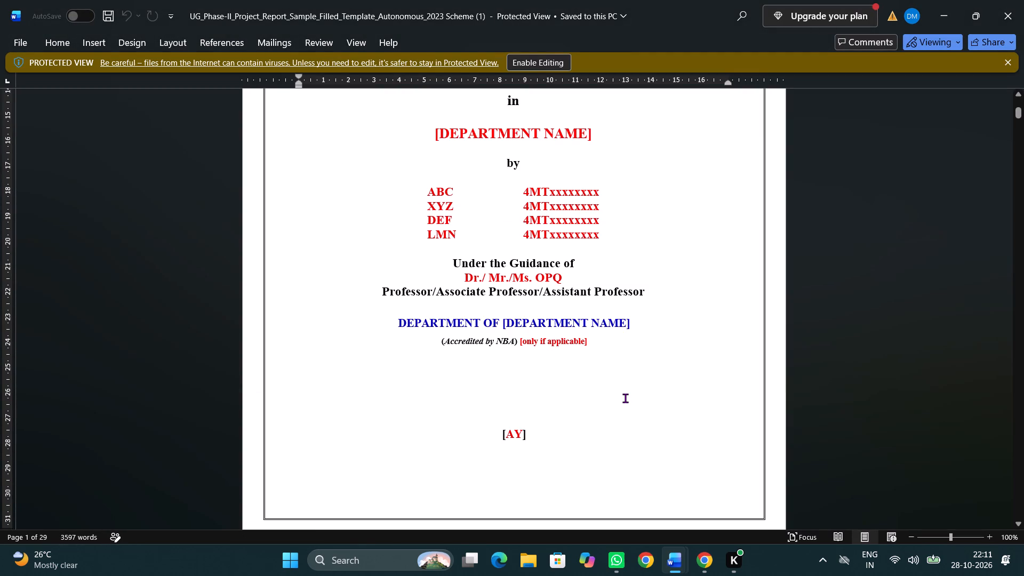
pyautogui.click(578, 315)
pyautogui.click(541, 309)
pyautogui.hotkey('alt', 'Tab')
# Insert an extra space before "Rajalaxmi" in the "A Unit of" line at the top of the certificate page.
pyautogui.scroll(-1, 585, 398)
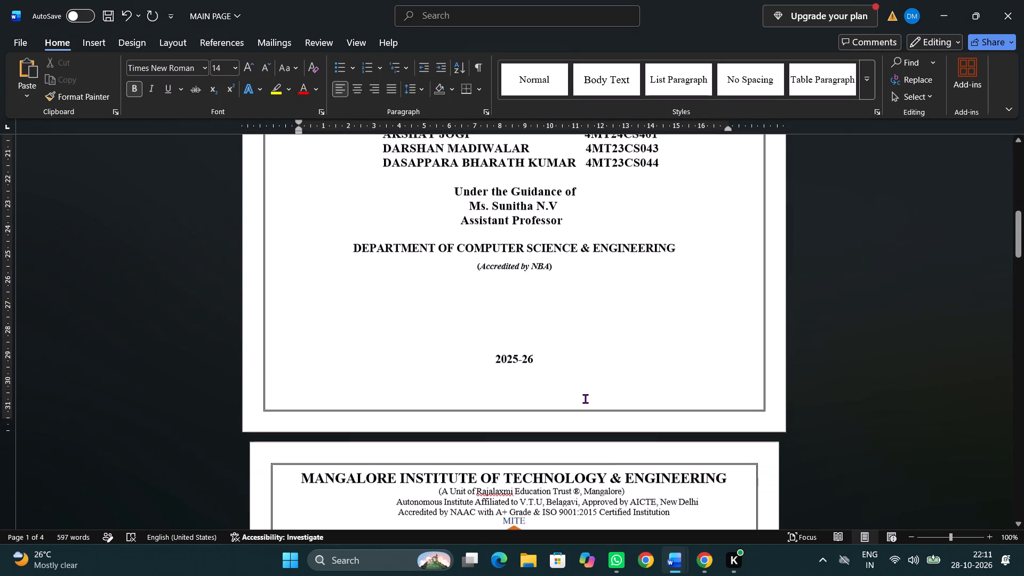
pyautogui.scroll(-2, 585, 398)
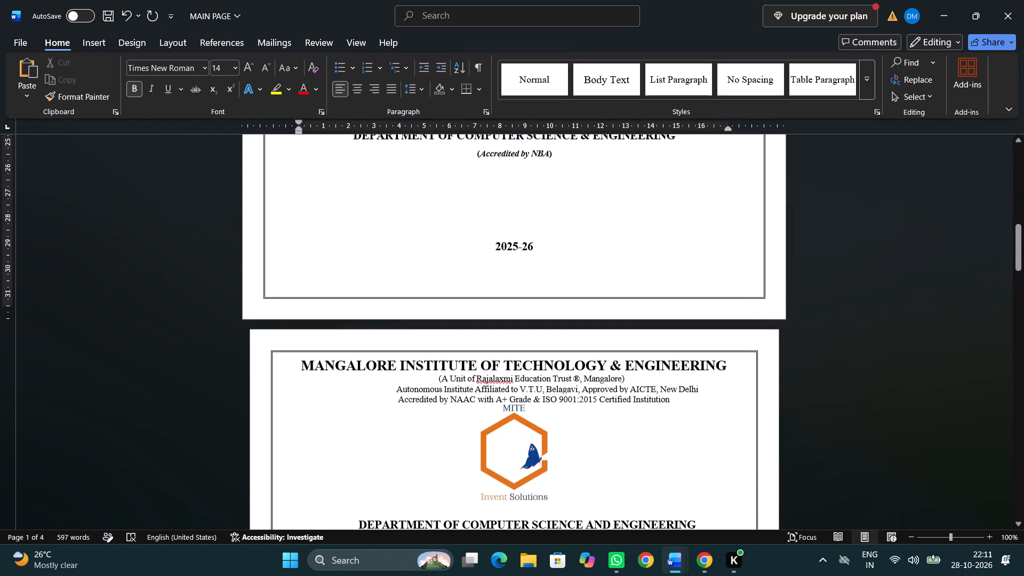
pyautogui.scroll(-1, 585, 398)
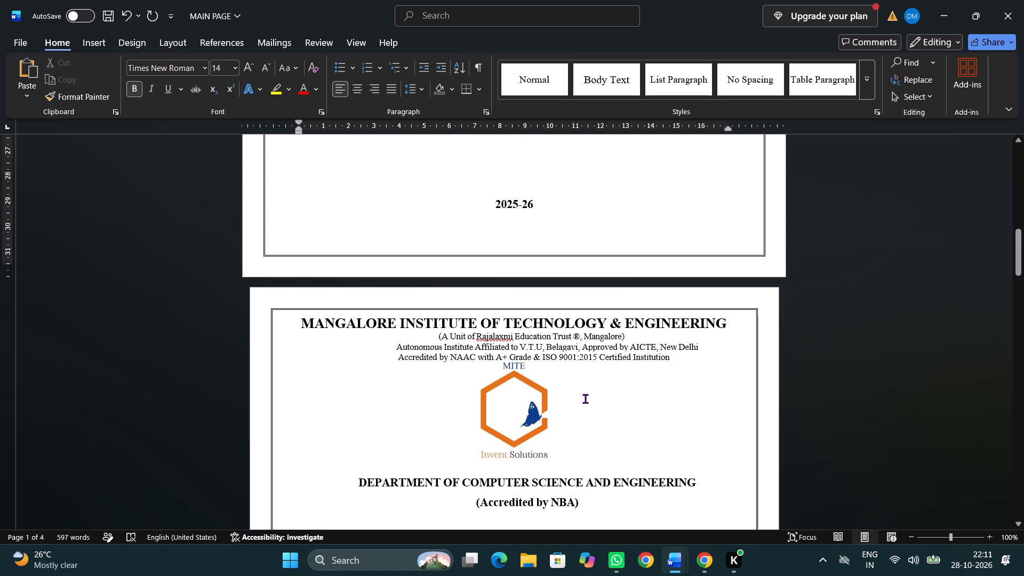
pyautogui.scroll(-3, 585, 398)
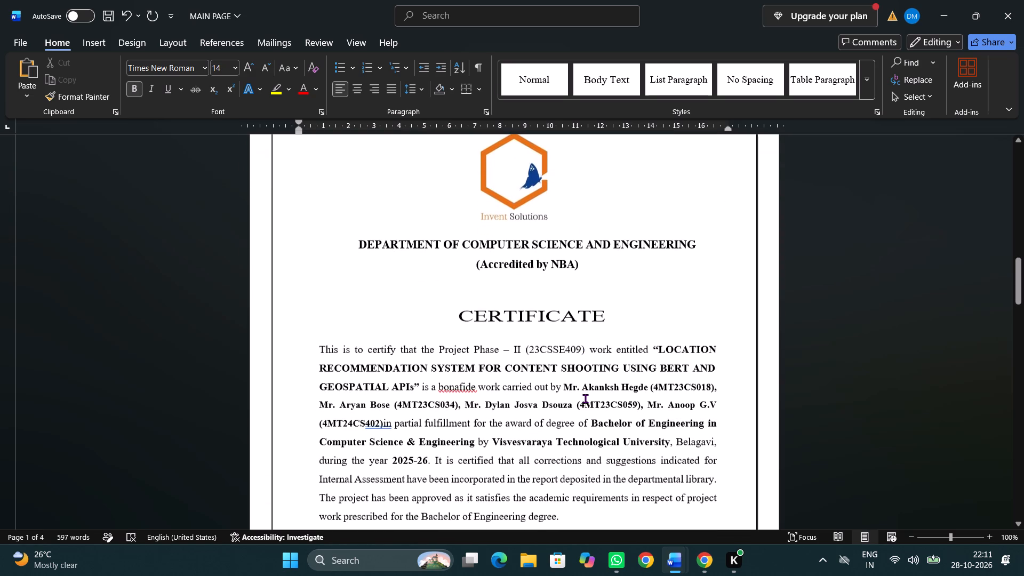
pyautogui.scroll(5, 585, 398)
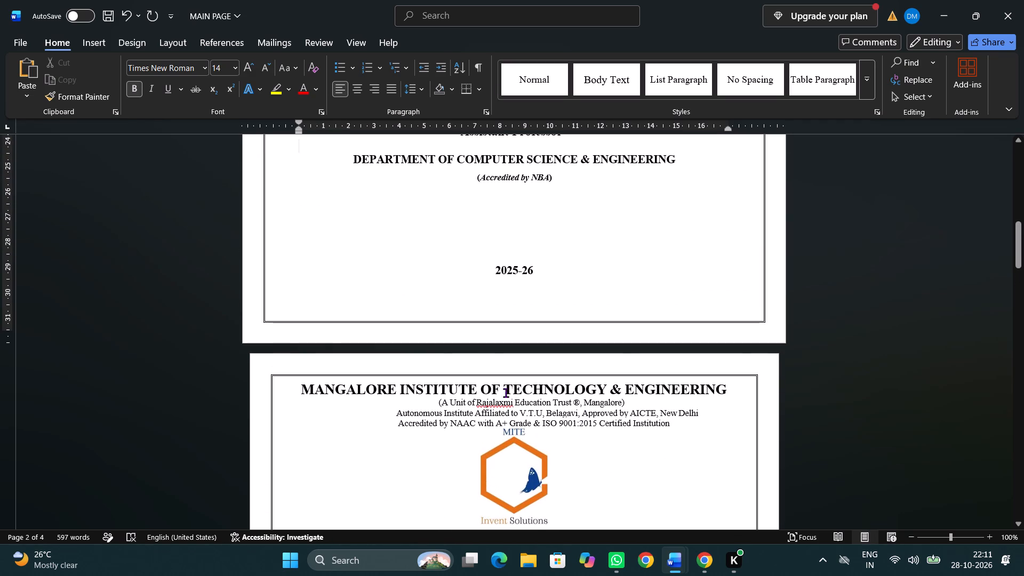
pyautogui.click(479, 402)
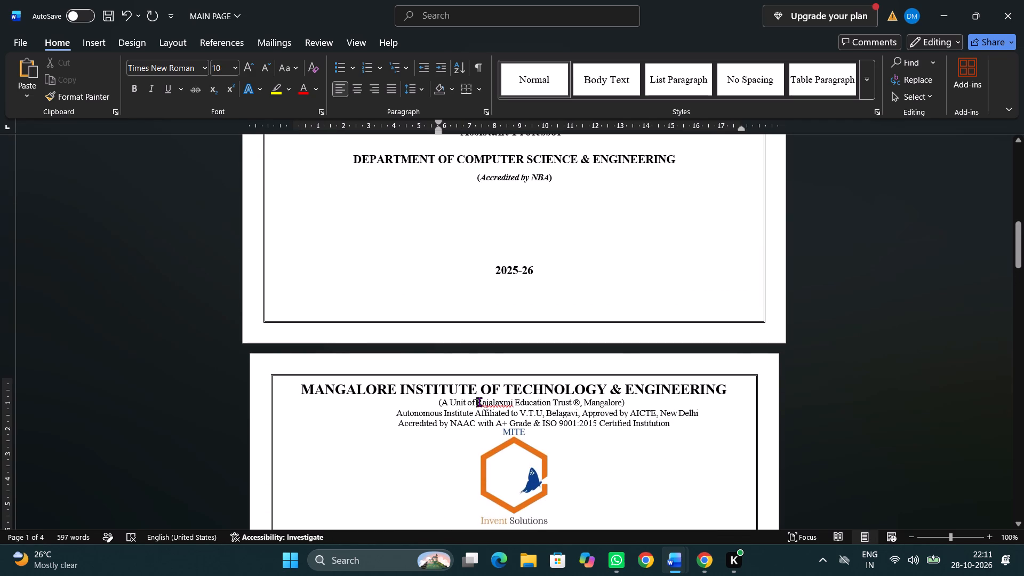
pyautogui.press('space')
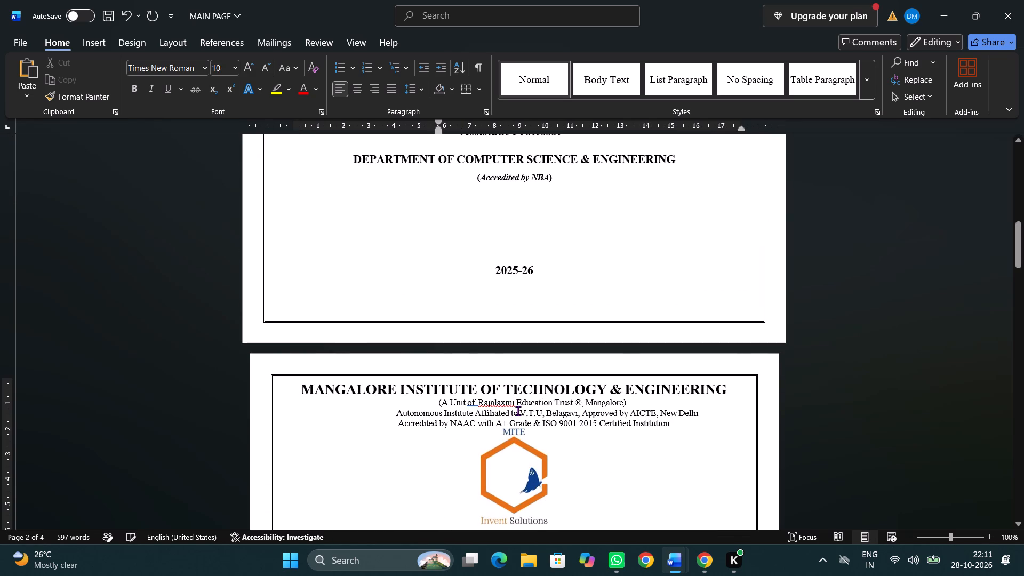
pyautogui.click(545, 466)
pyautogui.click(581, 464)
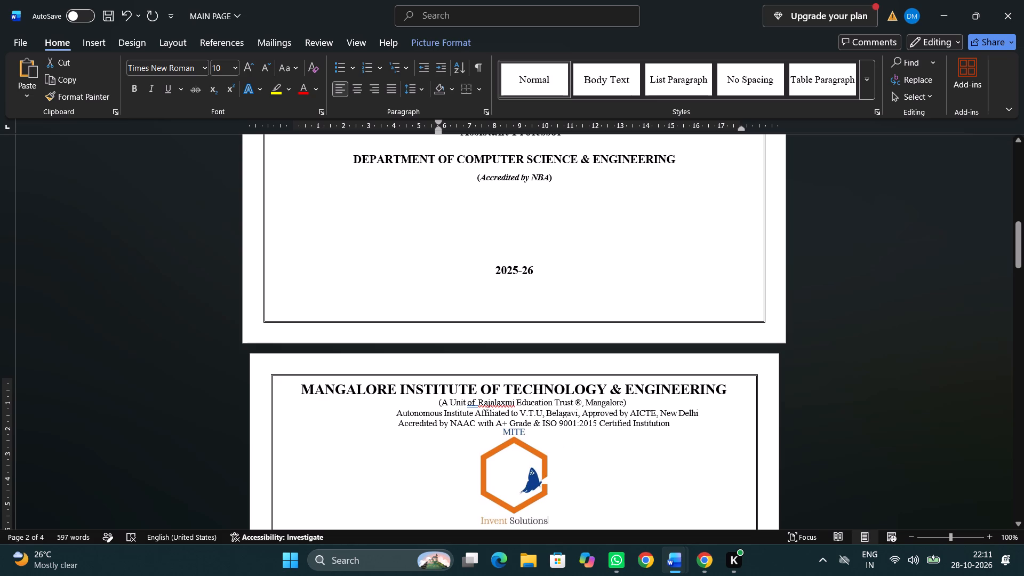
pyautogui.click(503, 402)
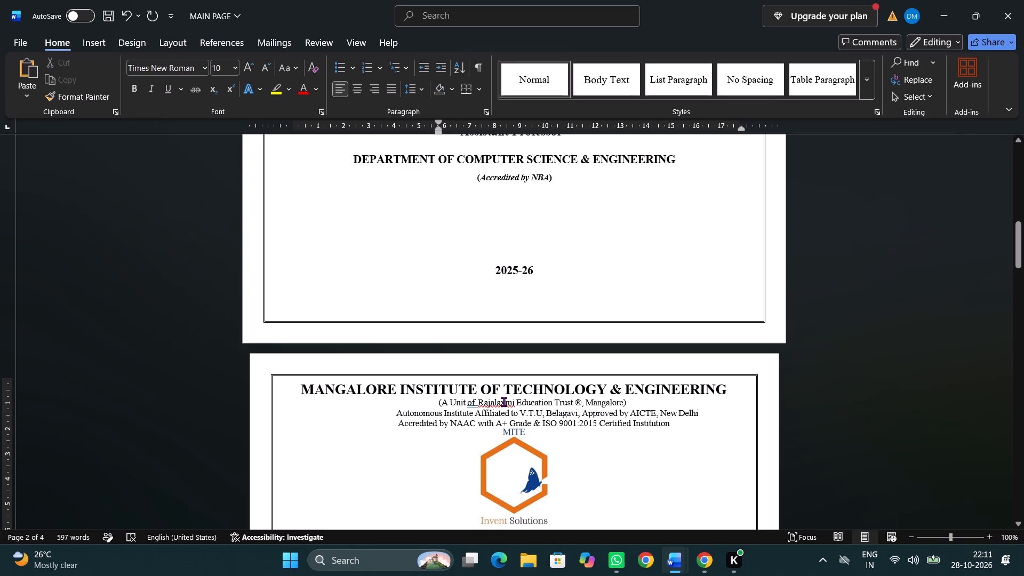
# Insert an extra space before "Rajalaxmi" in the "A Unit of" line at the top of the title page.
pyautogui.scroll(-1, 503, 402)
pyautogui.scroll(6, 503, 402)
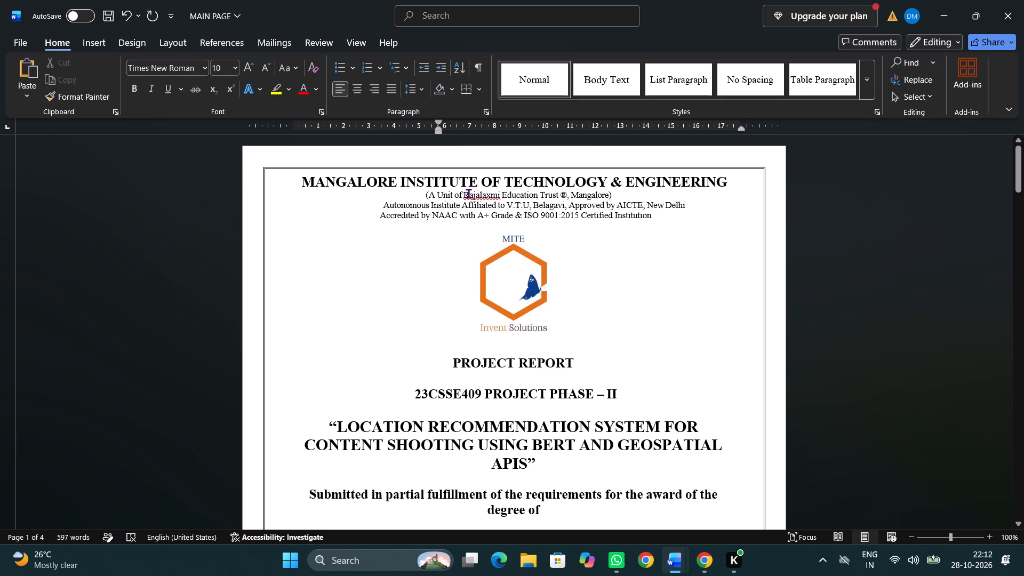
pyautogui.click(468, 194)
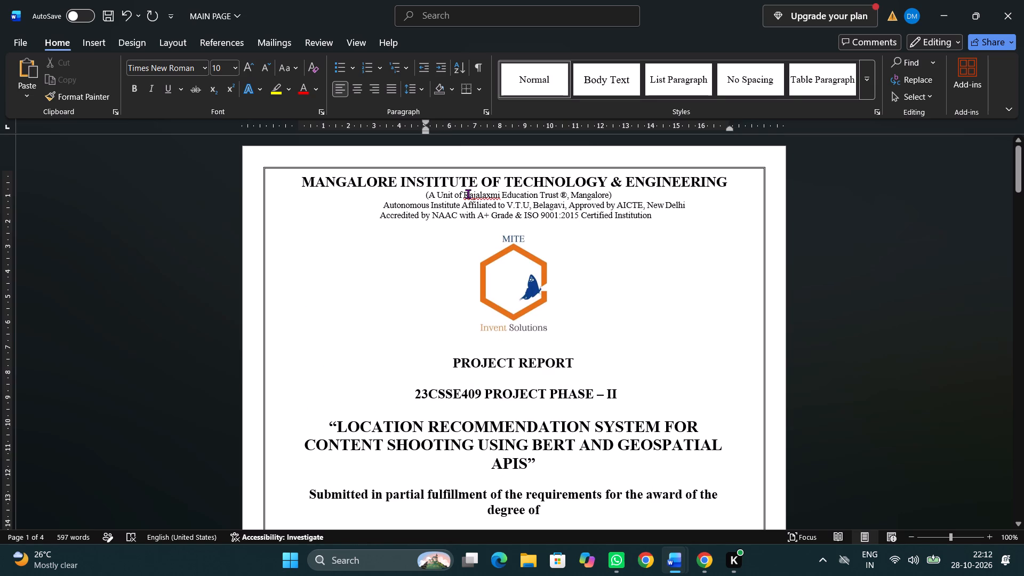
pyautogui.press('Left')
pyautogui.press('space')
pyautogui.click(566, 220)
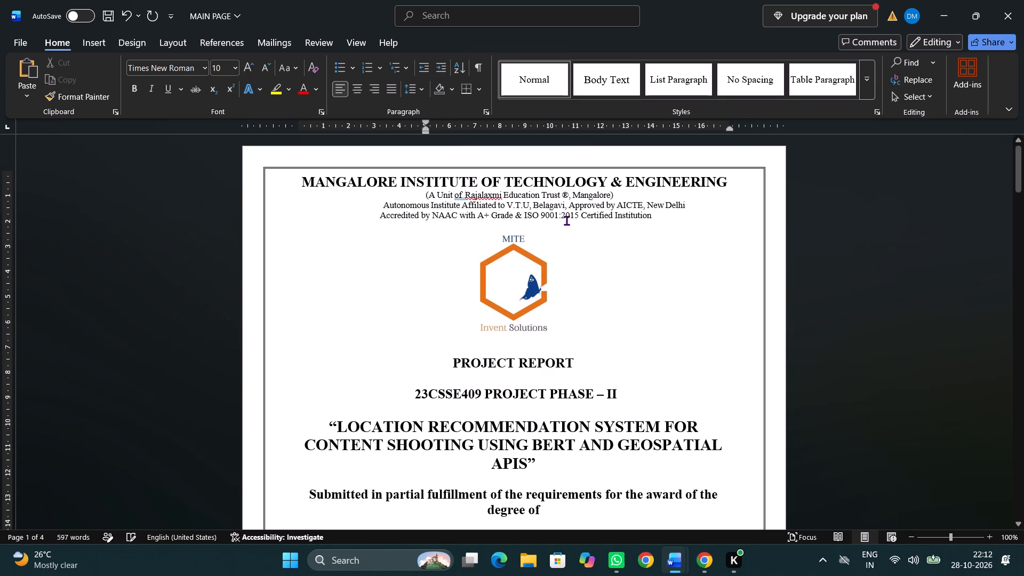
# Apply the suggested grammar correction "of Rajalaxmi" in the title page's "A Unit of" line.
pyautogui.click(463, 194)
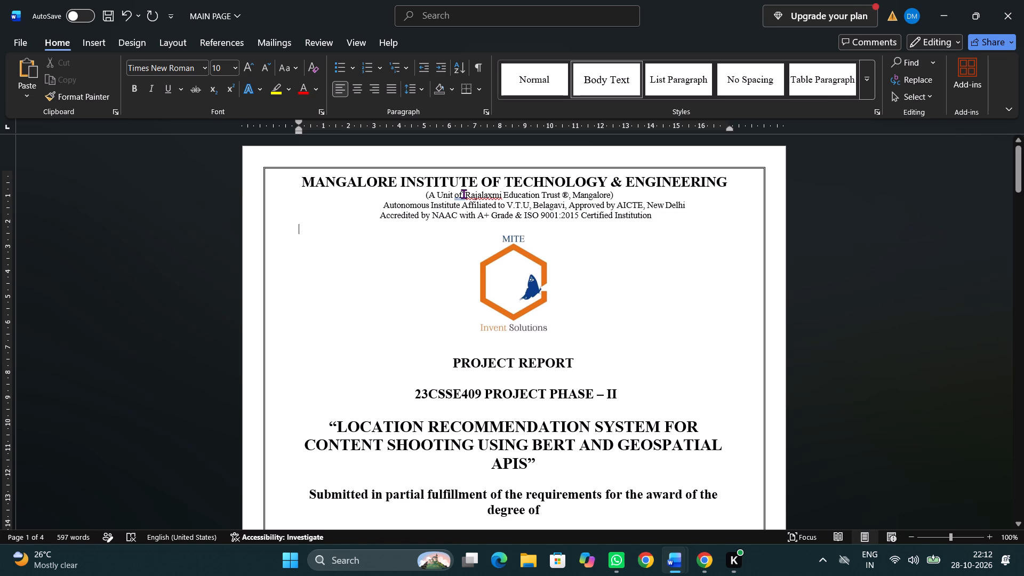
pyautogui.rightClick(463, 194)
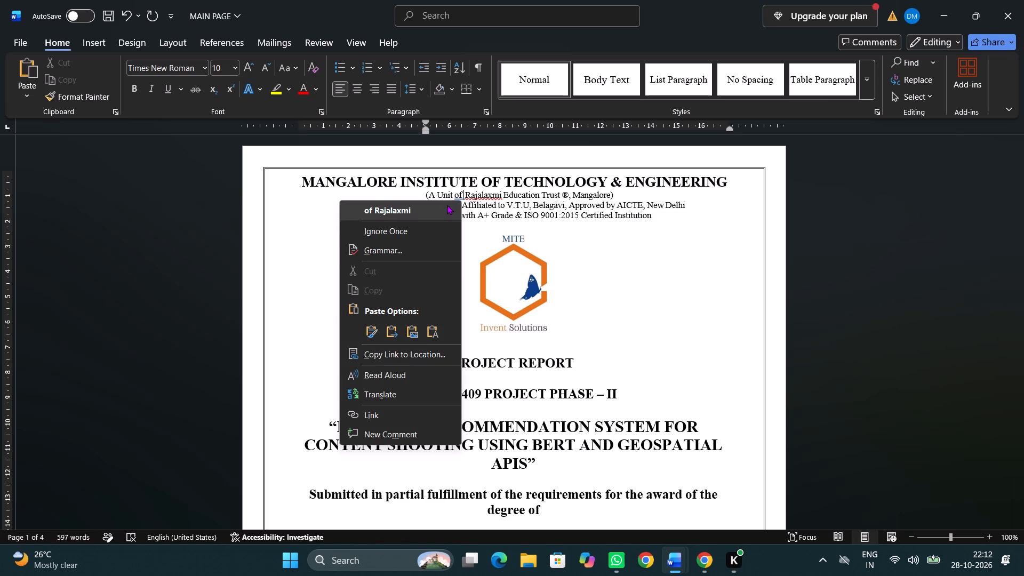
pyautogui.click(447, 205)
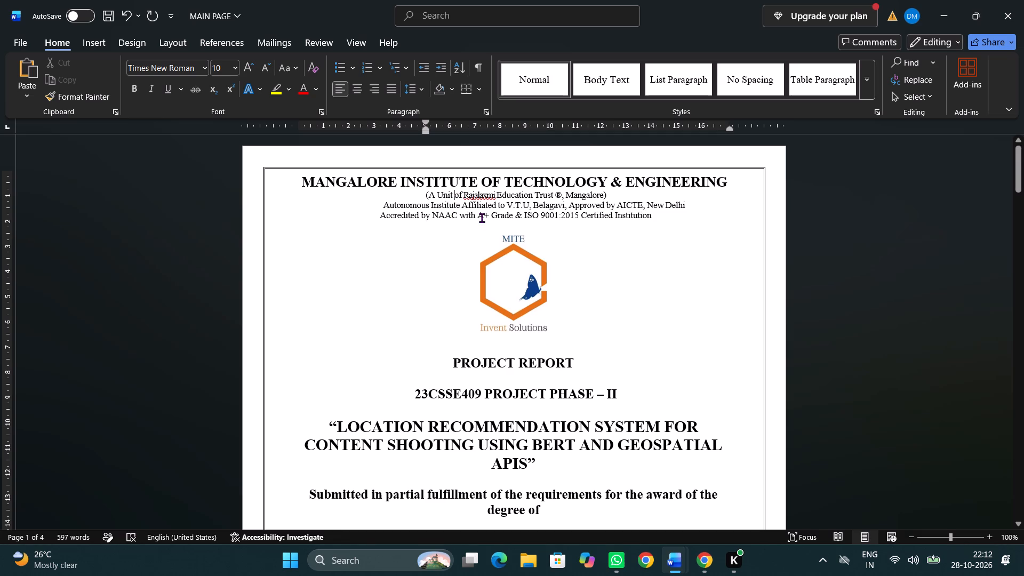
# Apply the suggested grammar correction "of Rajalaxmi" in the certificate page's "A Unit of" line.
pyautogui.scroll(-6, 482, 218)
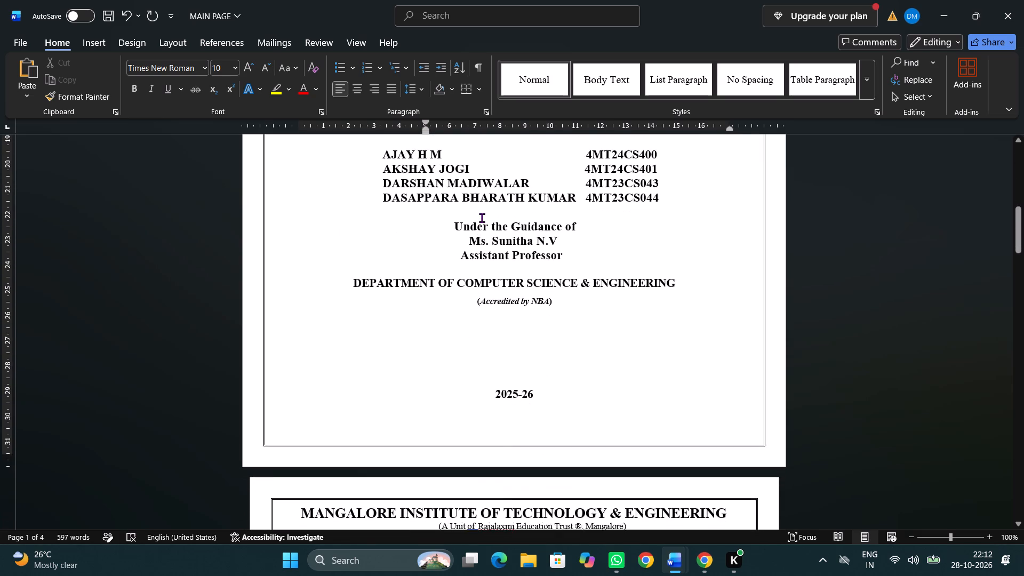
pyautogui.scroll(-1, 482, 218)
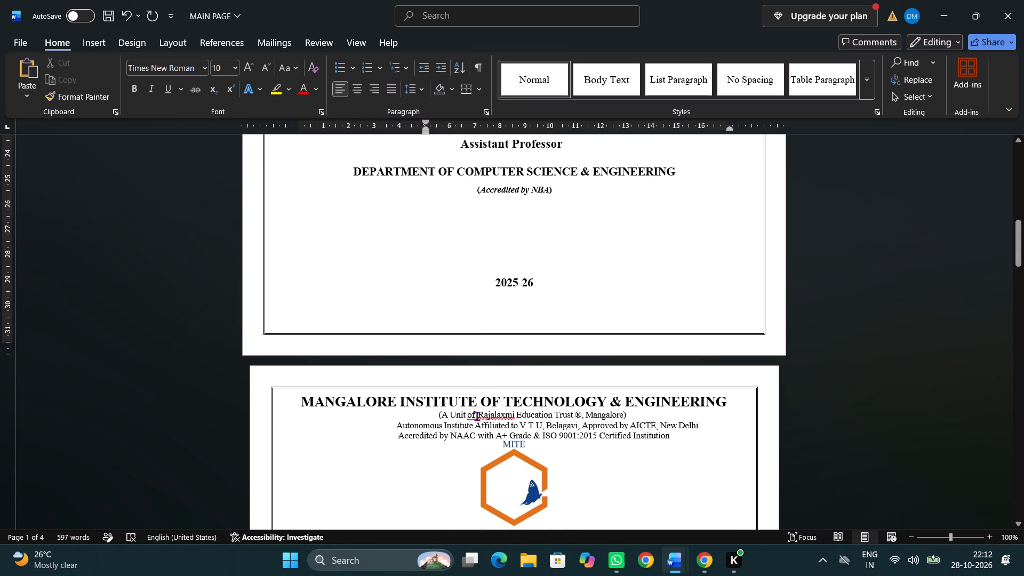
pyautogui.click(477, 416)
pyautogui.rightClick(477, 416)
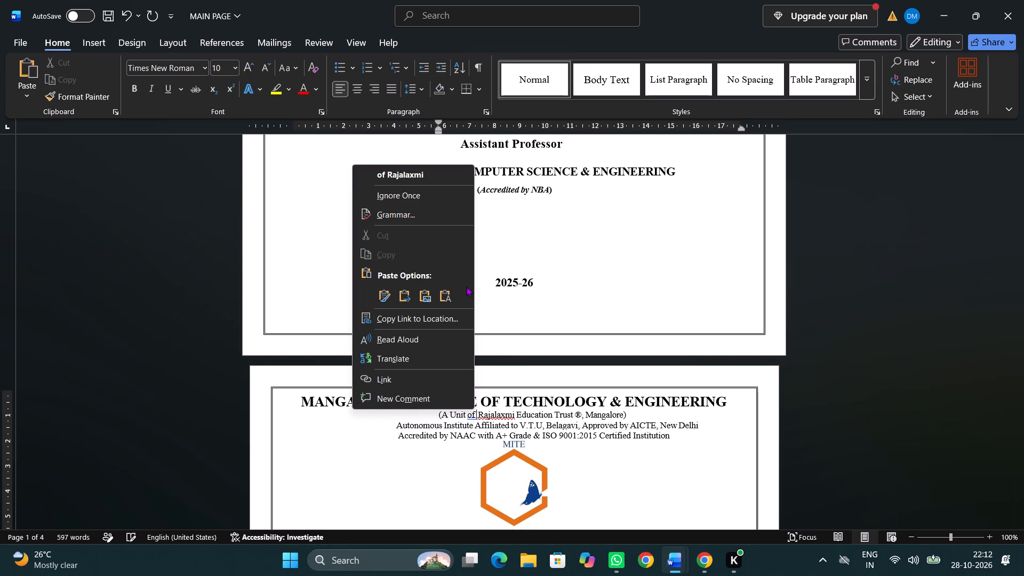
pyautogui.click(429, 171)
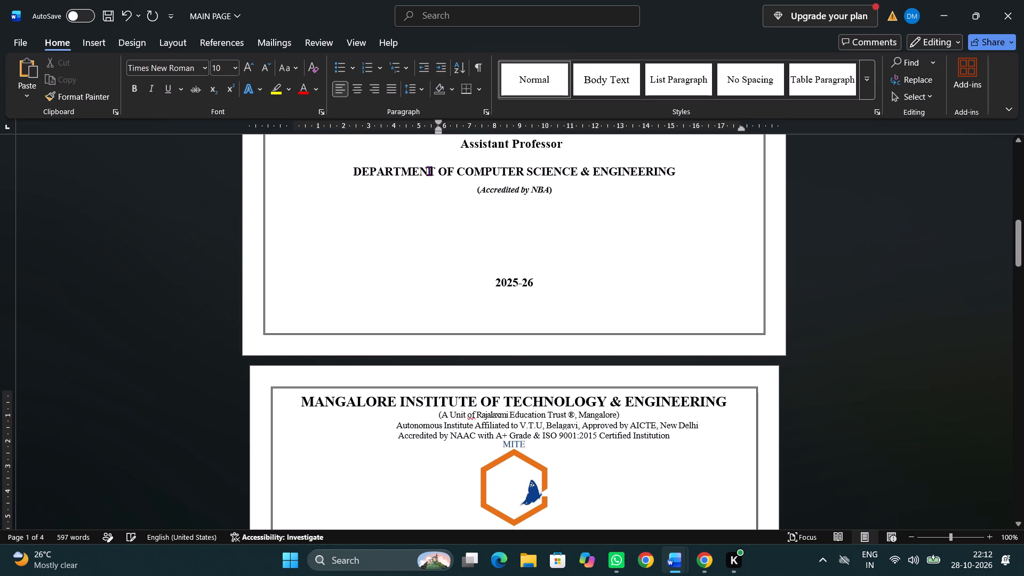
# Delete the old project title from the certificate paragraph, keeping the empty quotation marks after "work entitled".
pyautogui.scroll(-3, 484, 332)
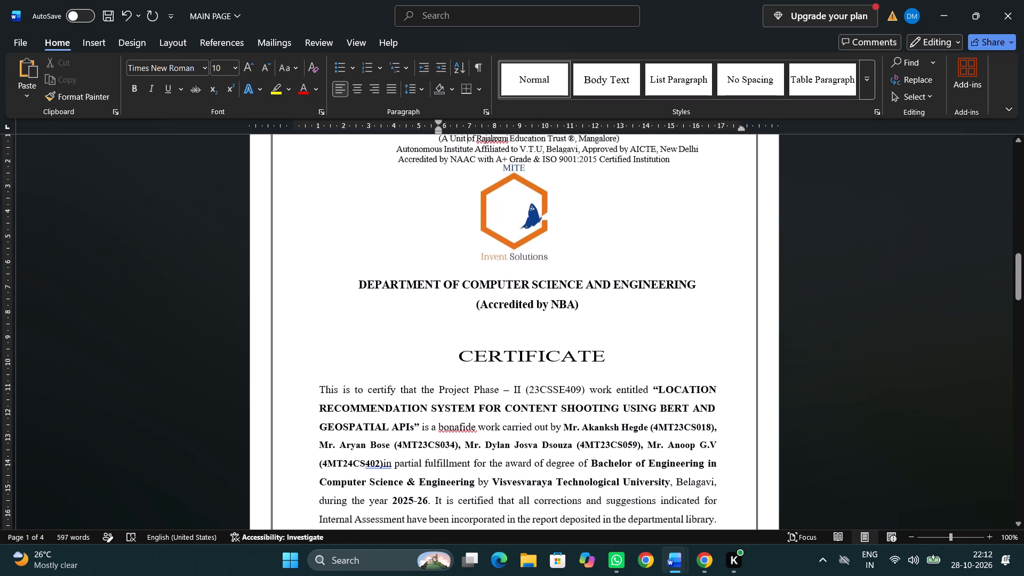
pyautogui.scroll(-1, 484, 332)
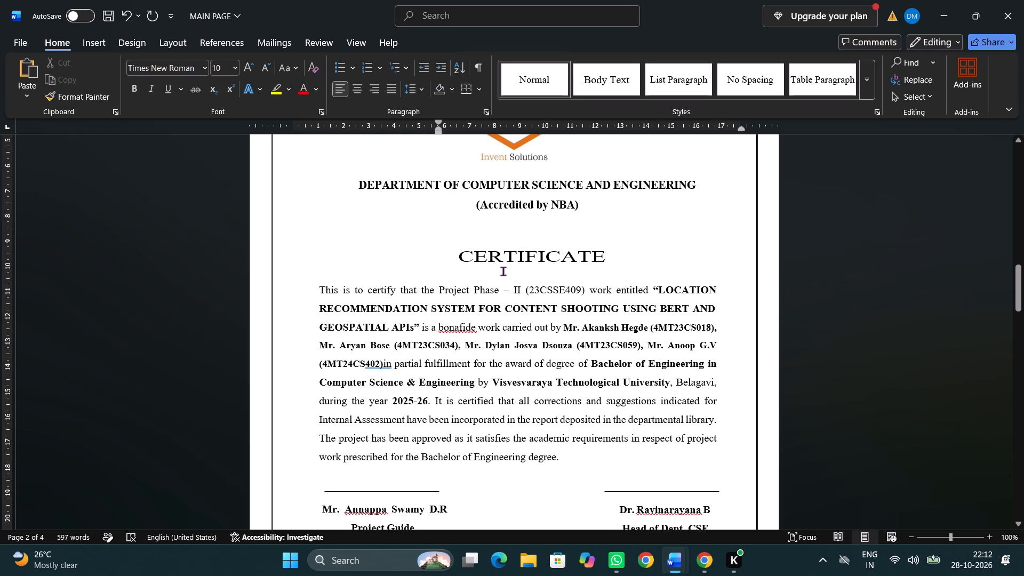
pyautogui.scroll(-1, 503, 271)
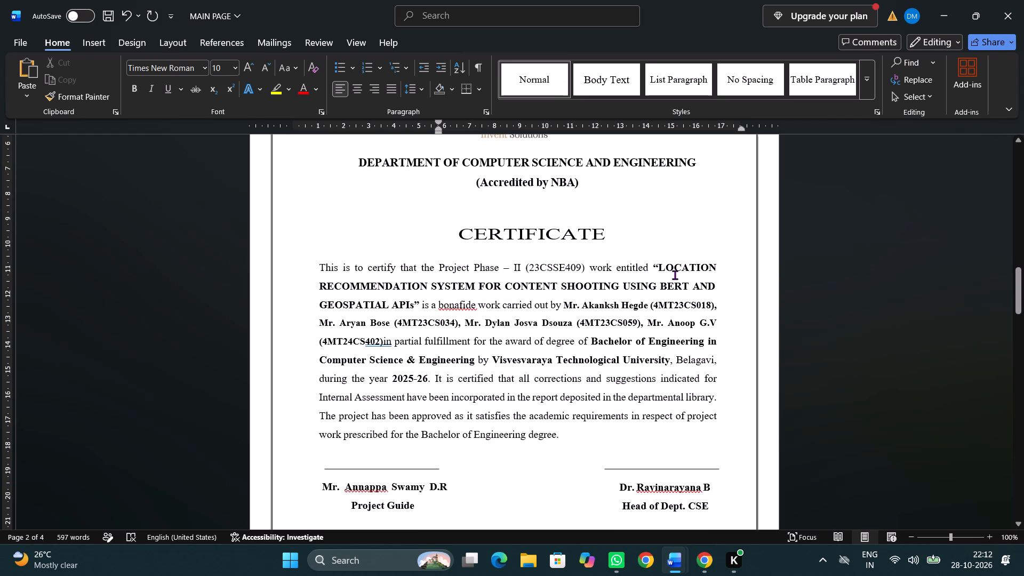
pyautogui.click(415, 307)
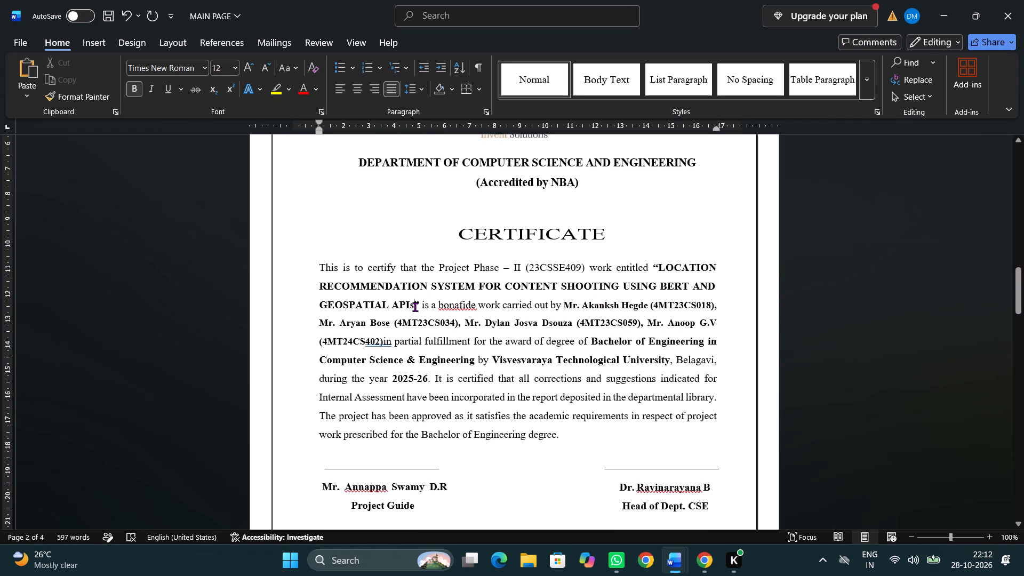
pyautogui.press('BackSpace')
pyautogui.press('BackSpace')
pyautogui.press('BackSpace')
pyautogui.press('BackSpace')
pyautogui.press('BackSpace')
pyautogui.press('BackSpace')
pyautogui.press('BackSpace')
pyautogui.press('BackSpace')
pyautogui.press('BackSpace')
pyautogui.press('BackSpace')
pyautogui.press('BackSpace')
pyautogui.press('BackSpace')
pyautogui.press('BackSpace')
pyautogui.press('BackSpace')
pyautogui.press('BackSpace')
pyautogui.press('BackSpace')
pyautogui.press('BackSpace')
pyautogui.press('BackSpace')
pyautogui.press('BackSpace')
pyautogui.press('BackSpace')
pyautogui.press('BackSpace')
pyautogui.press('BackSpace')
pyautogui.press('BackSpace')
pyautogui.press('BackSpace')
pyautogui.press('BackSpace')
pyautogui.press('BackSpace')
pyautogui.press('BackSpace')
pyautogui.press('BackSpace')
pyautogui.press('BackSpace')
pyautogui.press('BackSpace')
pyautogui.press('BackSpace')
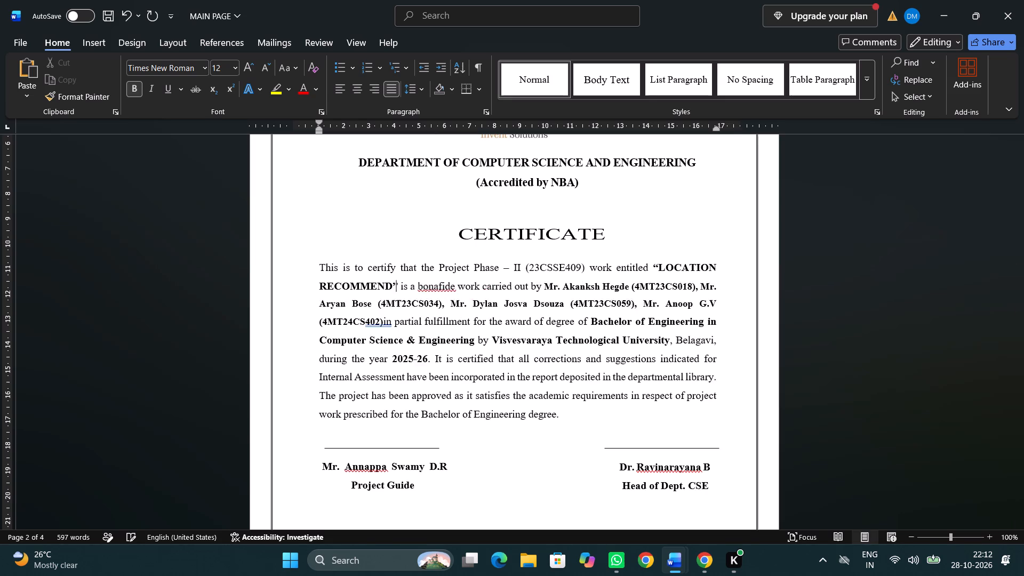
pyautogui.press('BackSpace')
pyautogui.press('BackSpace')
pyautogui.press('BackSpace')
pyautogui.press('BackSpace')
pyautogui.press('BackSpace')
pyautogui.press('BackSpace')
pyautogui.press('BackSpace')
pyautogui.press('BackSpace')
pyautogui.press('BackSpace')
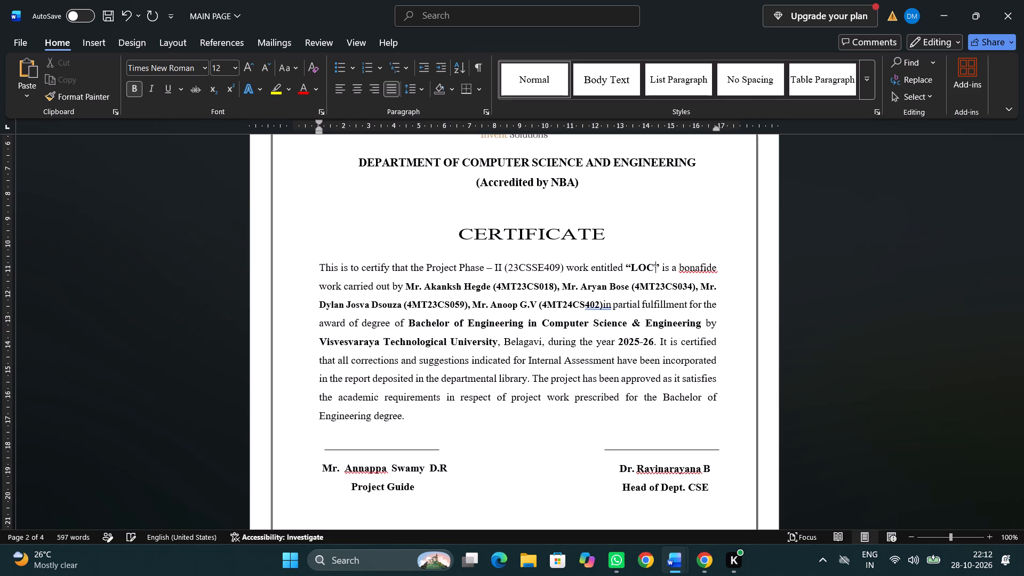
pyautogui.press('BackSpace')
pyautogui.press('BackSpace')
pyautogui.press('BackSpace')
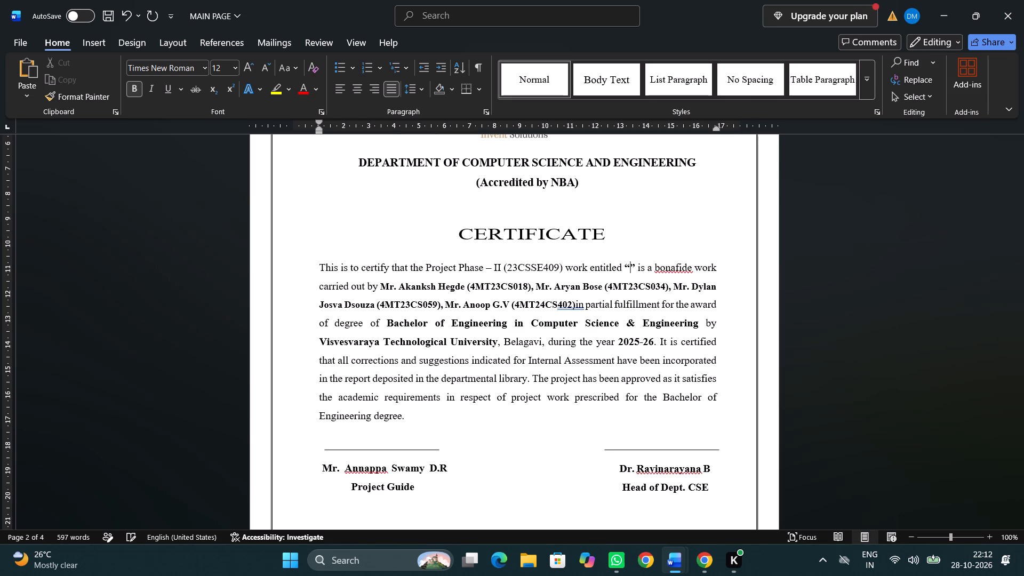
# Replace the quoted project title on the title page with "DECAY: A POST-APOCALYPTIC SURVIVAL GAME", keeping the quotation marks.
pyautogui.scroll(12, 415, 307)
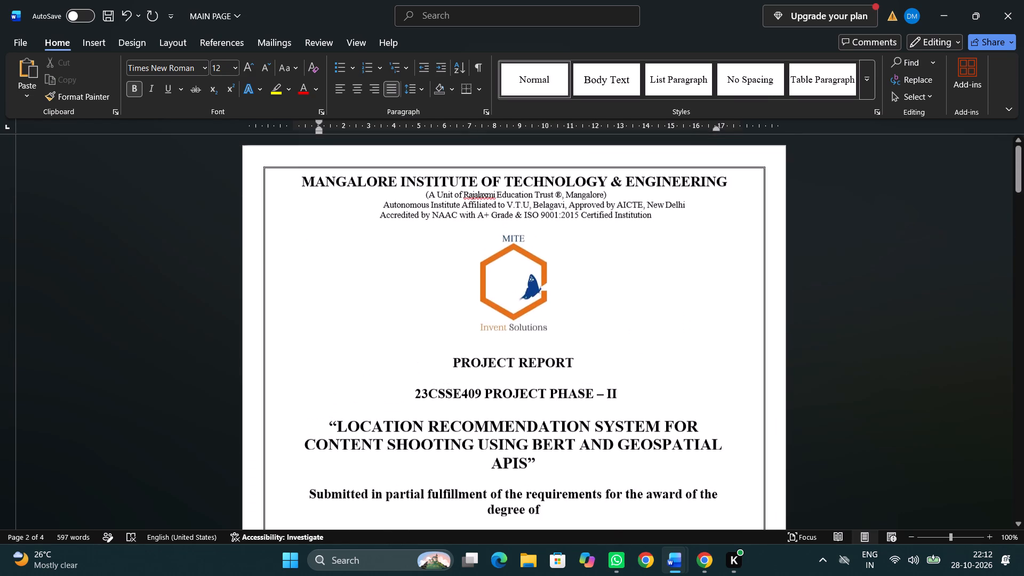
pyautogui.scroll(-1, 415, 307)
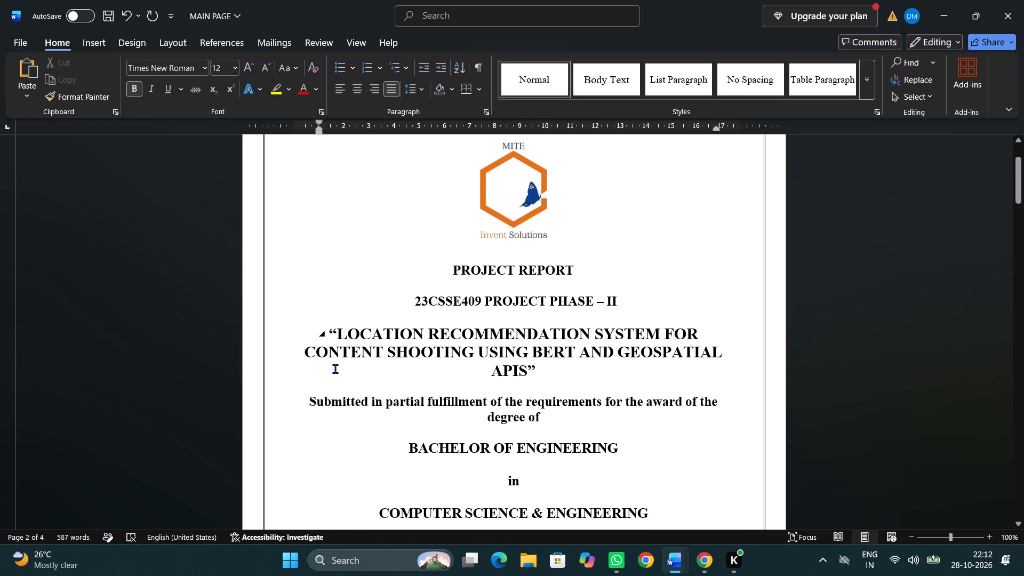
pyautogui.scroll(-1, 335, 369)
pyautogui.scroll(2, 335, 369)
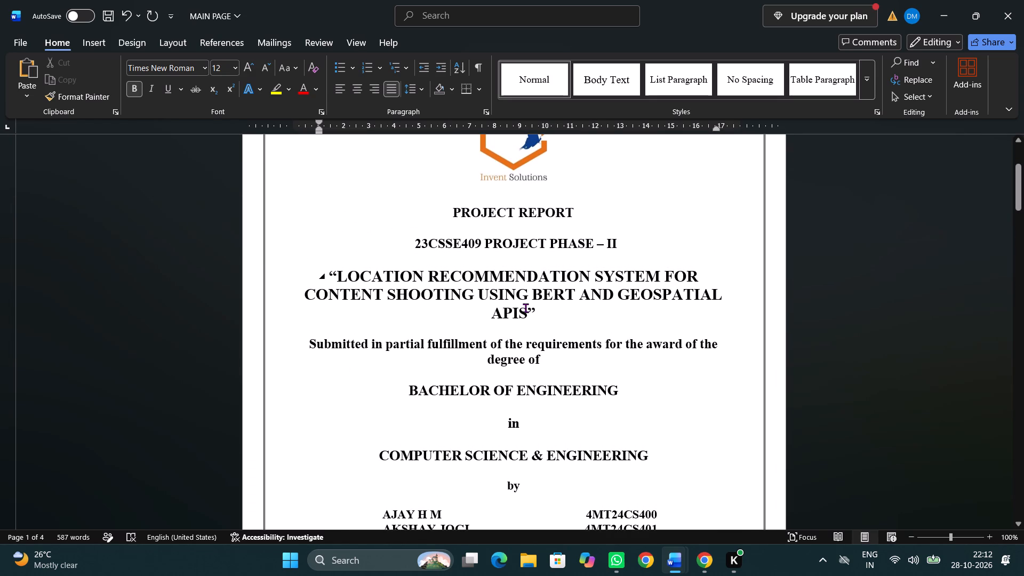
pyautogui.click(531, 314)
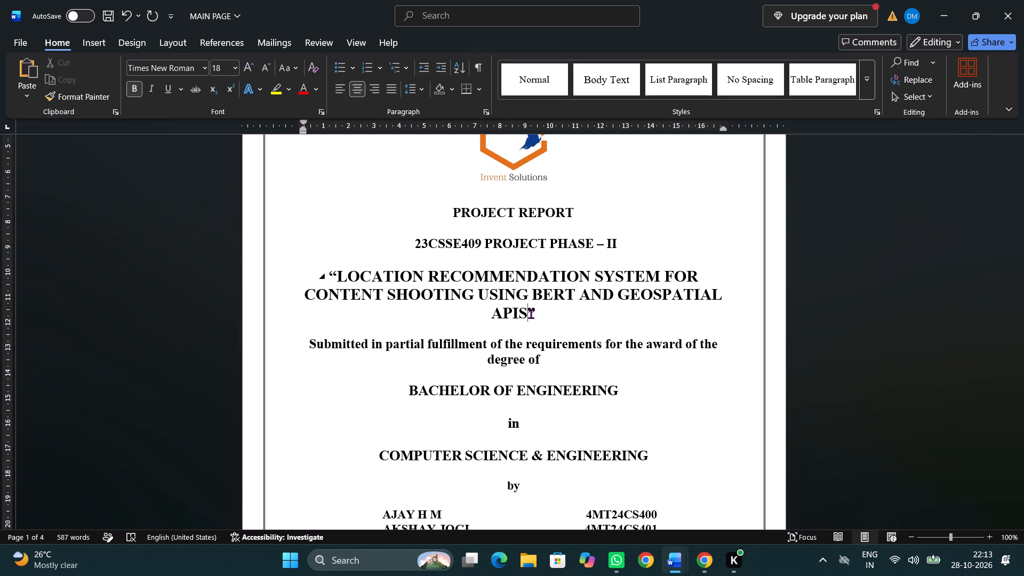
pyautogui.press('BackSpace')
pyautogui.press('BackSpace')
pyautogui.press('BackSpace')
pyautogui.press('BackSpace')
pyautogui.press('BackSpace')
pyautogui.press('BackSpace')
pyautogui.press('BackSpace')
pyautogui.press('BackSpace')
pyautogui.press('BackSpace')
pyautogui.press('BackSpace')
pyautogui.press('BackSpace')
pyautogui.press('BackSpace')
pyautogui.press('BackSpace')
pyautogui.press('BackSpace')
pyautogui.press('BackSpace')
pyautogui.press('BackSpace')
pyautogui.press('BackSpace')
pyautogui.press('BackSpace')
pyautogui.press('BackSpace')
pyautogui.press('BackSpace')
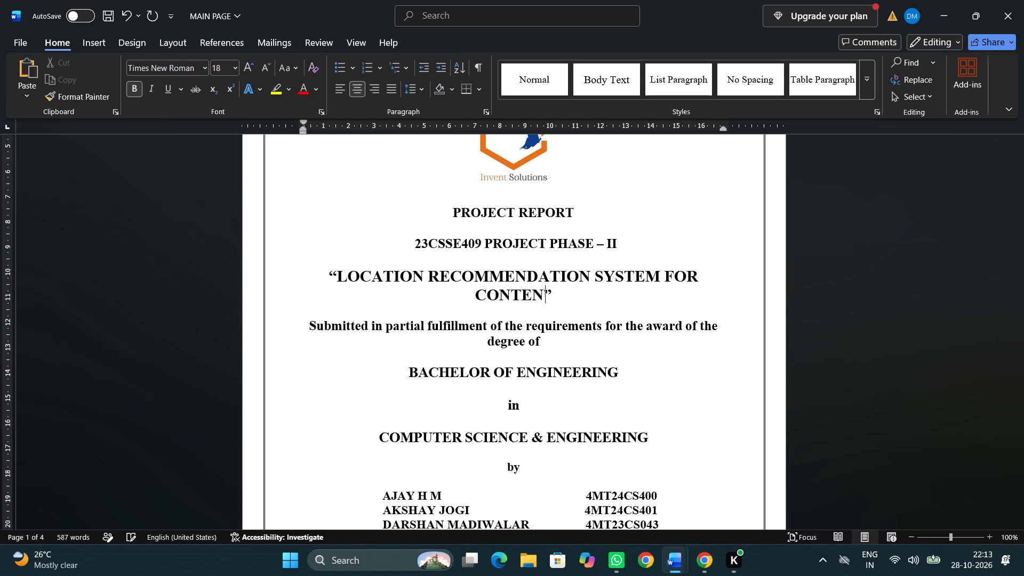
pyautogui.press('BackSpace')
pyautogui.press('BackSpace')
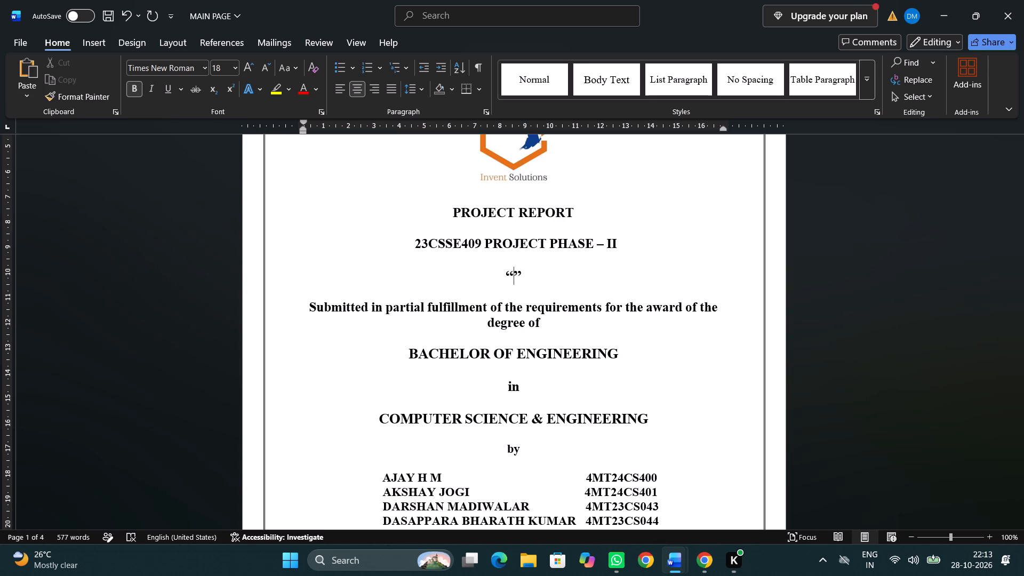
pyautogui.write('DECAY')
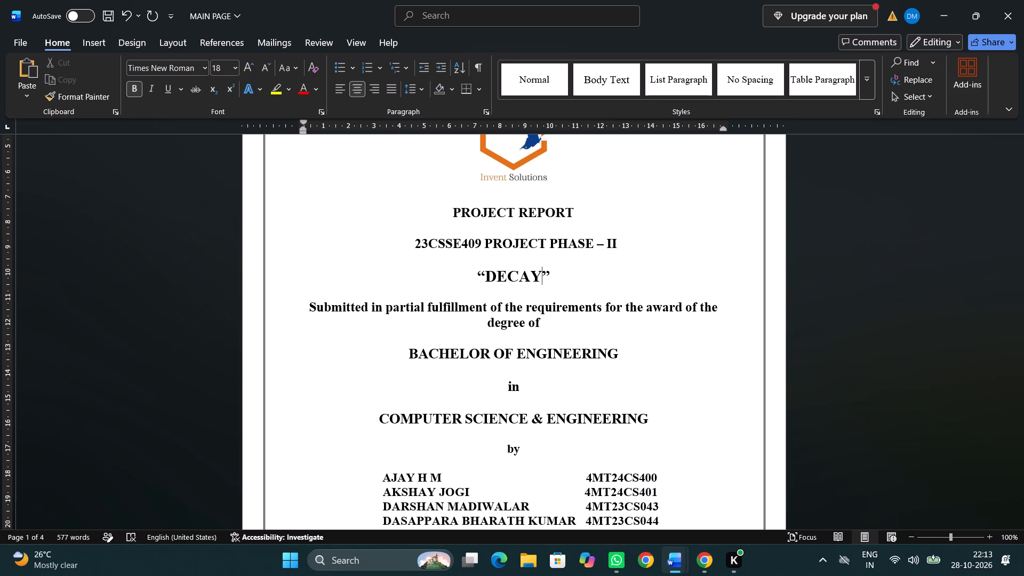
pyautogui.press(';')
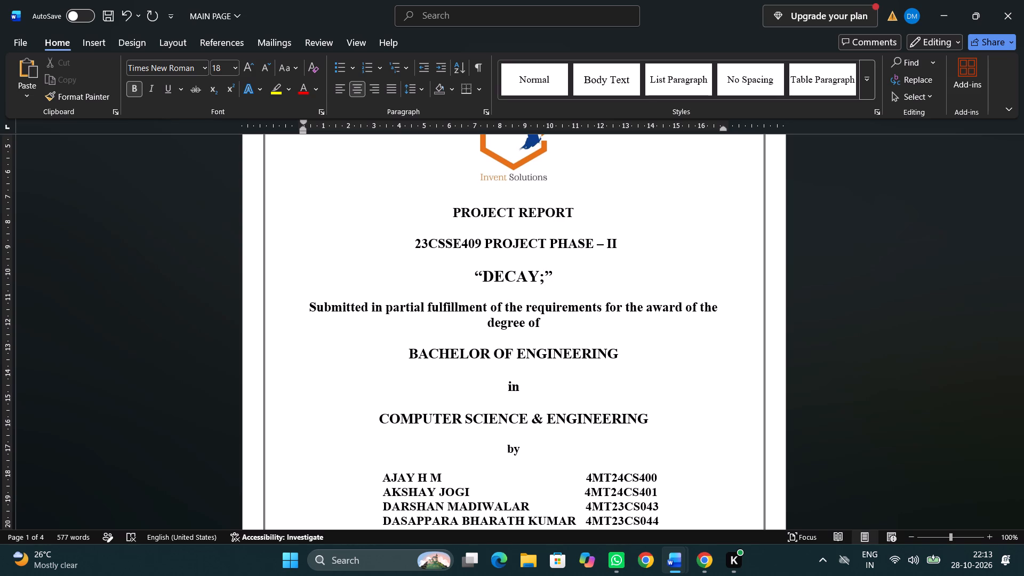
pyautogui.press('BackSpace')
pyautogui.hotkey('shift', ':')
pyautogui.press('space')
pyautogui.write('A POST')
pyautogui.press('-')
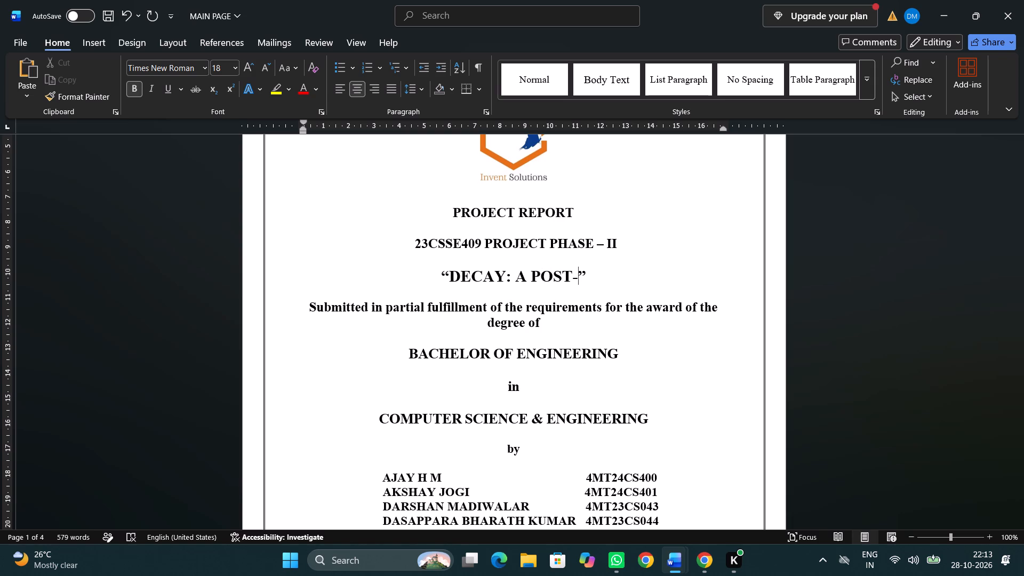
pyautogui.write('APOCA')
pyautogui.write('LYPTIC')
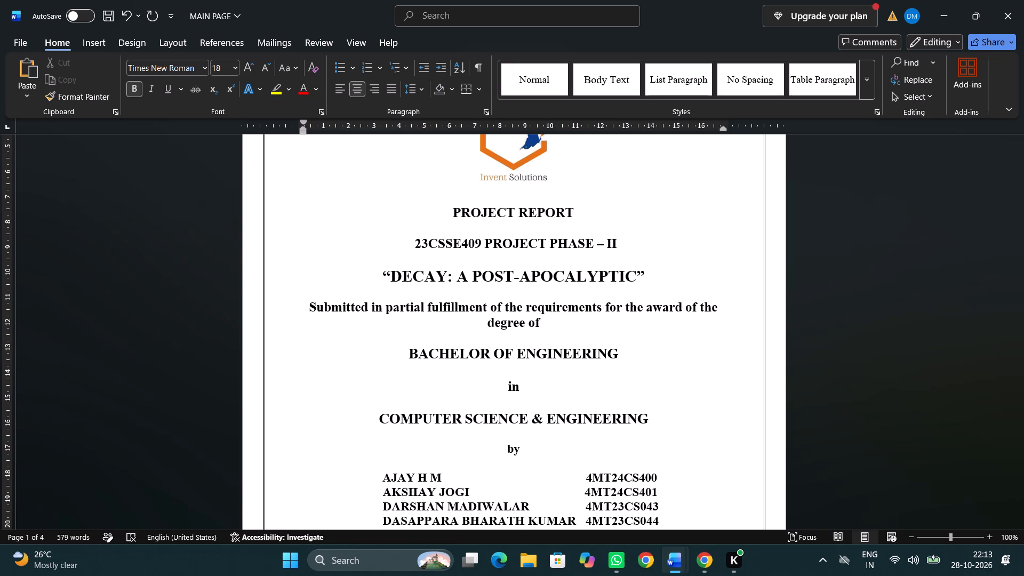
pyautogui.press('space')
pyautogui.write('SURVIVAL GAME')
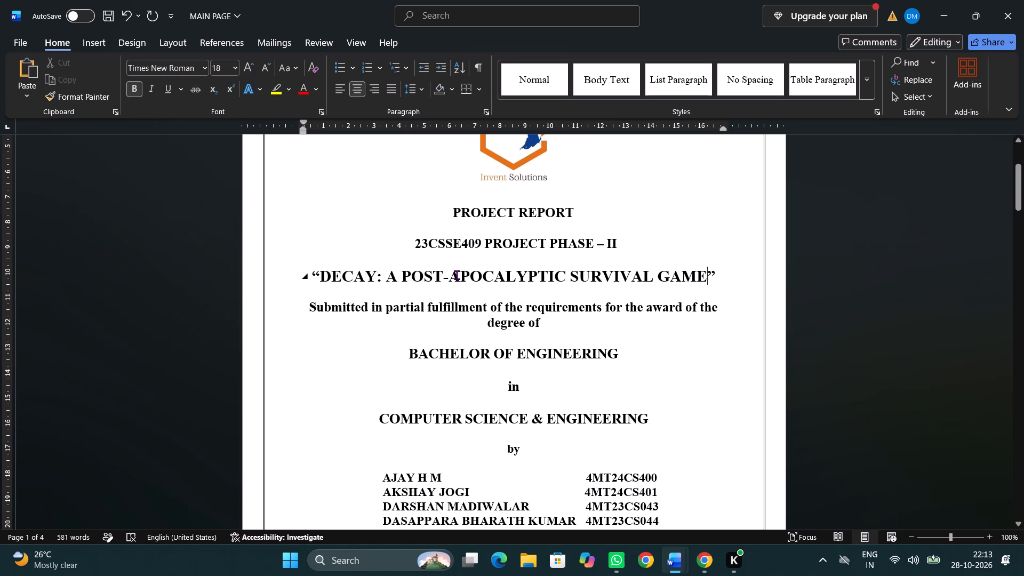
# Switch to the Project Phase_1_Grp_15 document and examine its title page for the project title wording and student details.
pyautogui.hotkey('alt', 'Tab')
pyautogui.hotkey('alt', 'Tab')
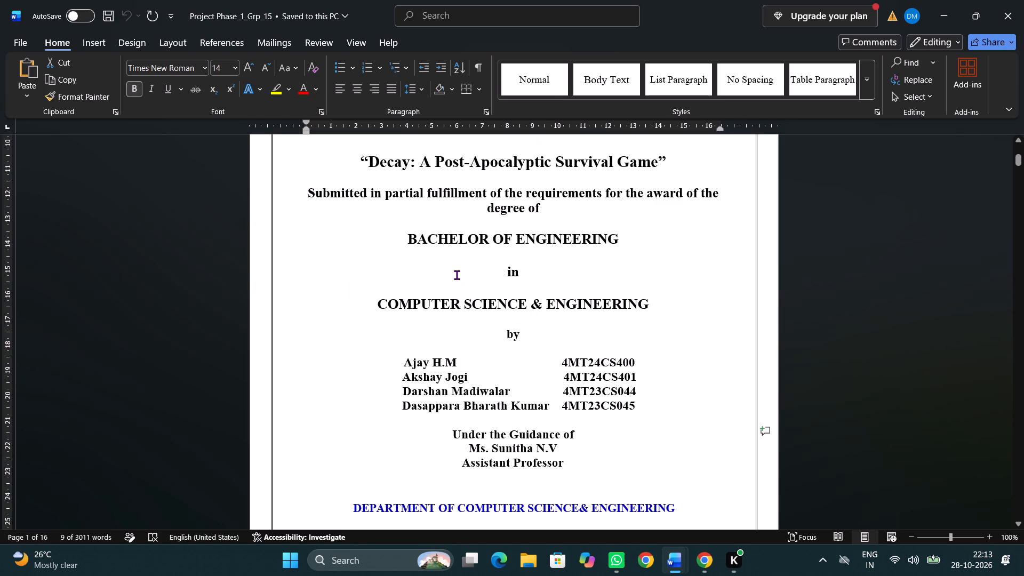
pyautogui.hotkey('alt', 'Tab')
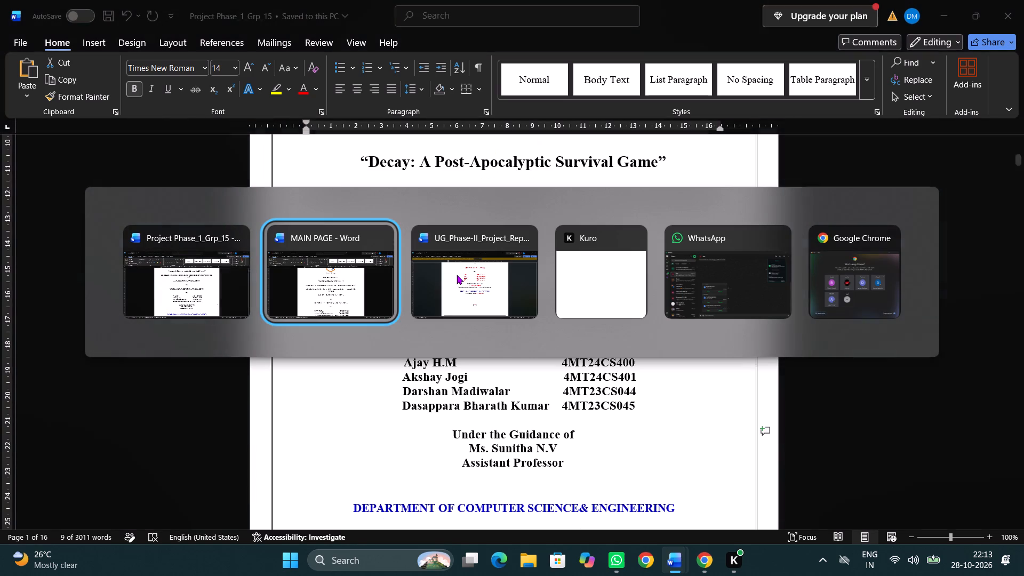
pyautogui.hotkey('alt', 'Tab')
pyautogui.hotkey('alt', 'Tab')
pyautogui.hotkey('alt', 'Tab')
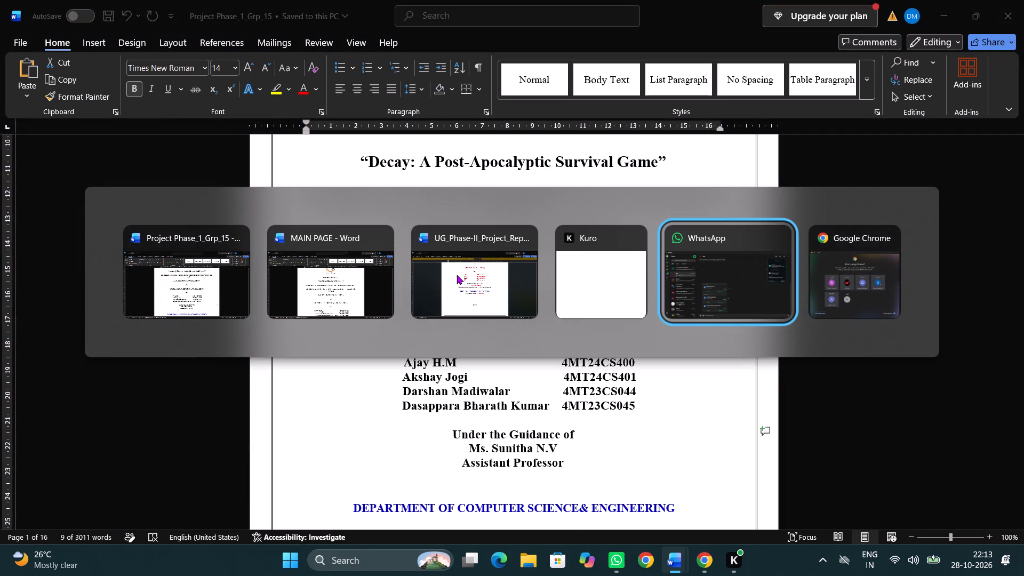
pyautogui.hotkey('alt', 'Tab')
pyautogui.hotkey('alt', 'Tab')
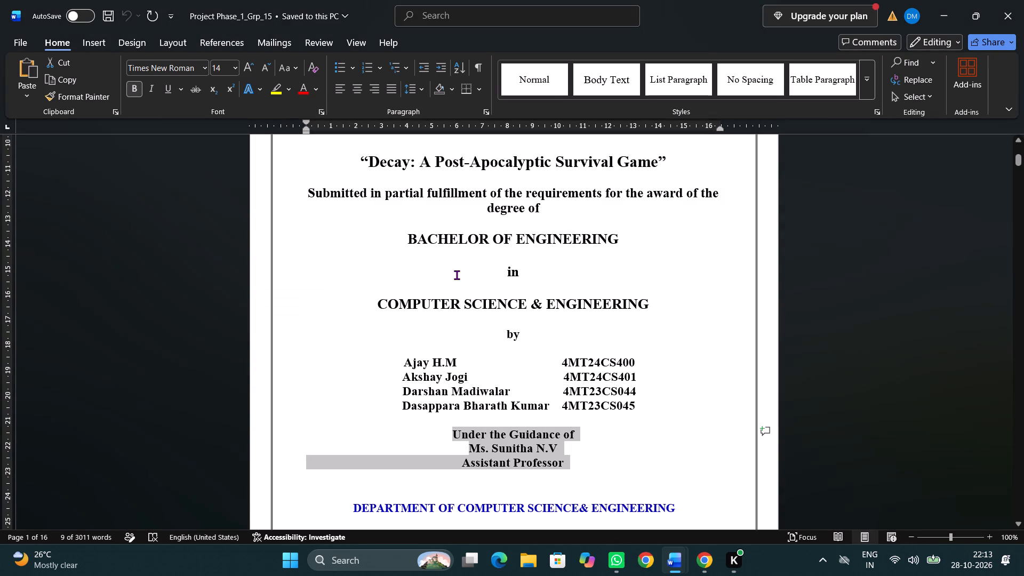
pyautogui.scroll(1, 457, 275)
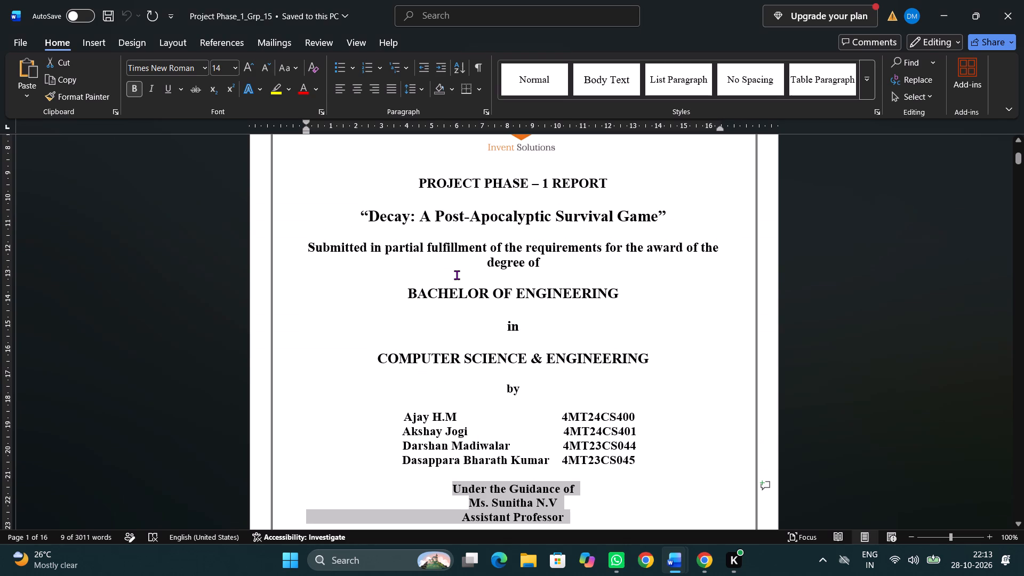
pyautogui.hotkey('alt', 'Tab')
pyautogui.hotkey('alt', 'Tab')
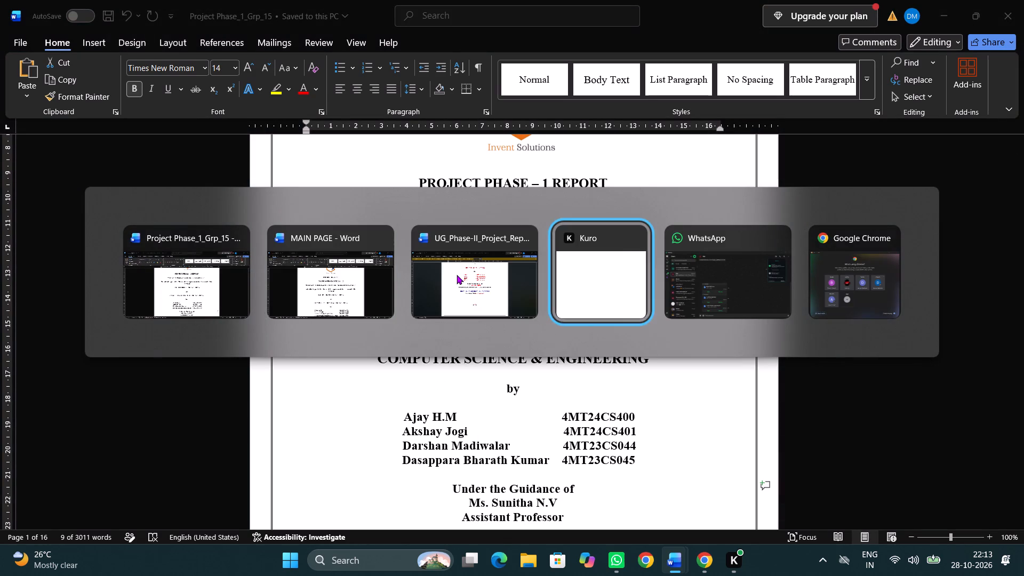
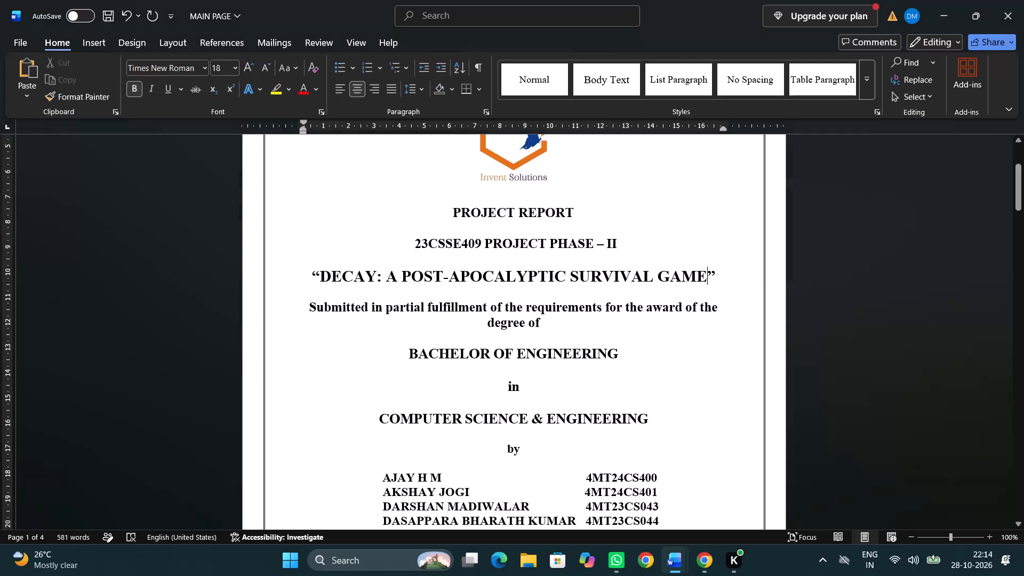
# Check the title page of the Project Phase_1_Grp_15 document against the new title page and return to the MAIN PAGE document.
pyautogui.hotkey('alt', 'Tab')
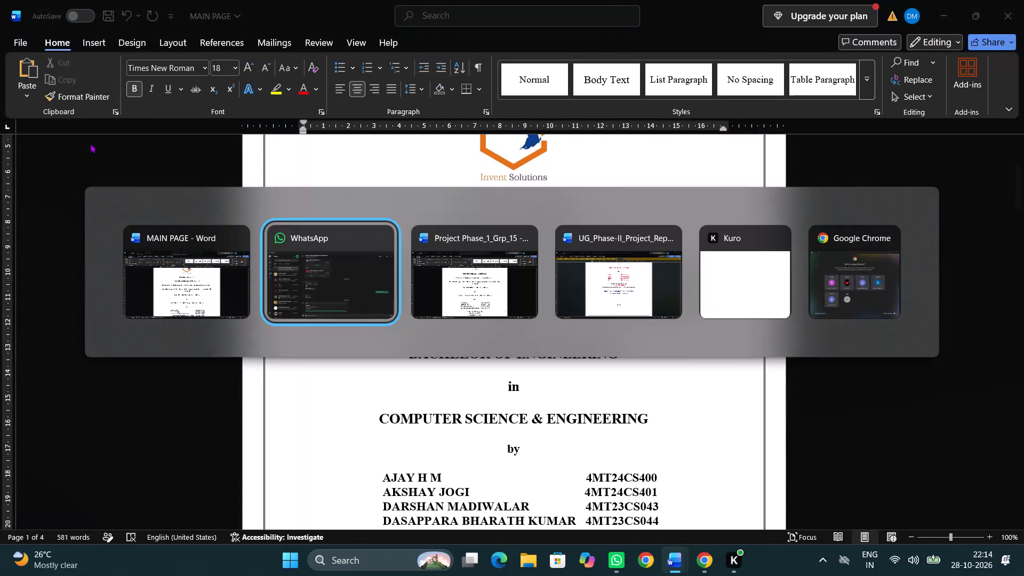
pyautogui.hotkey('alt', 'Tab')
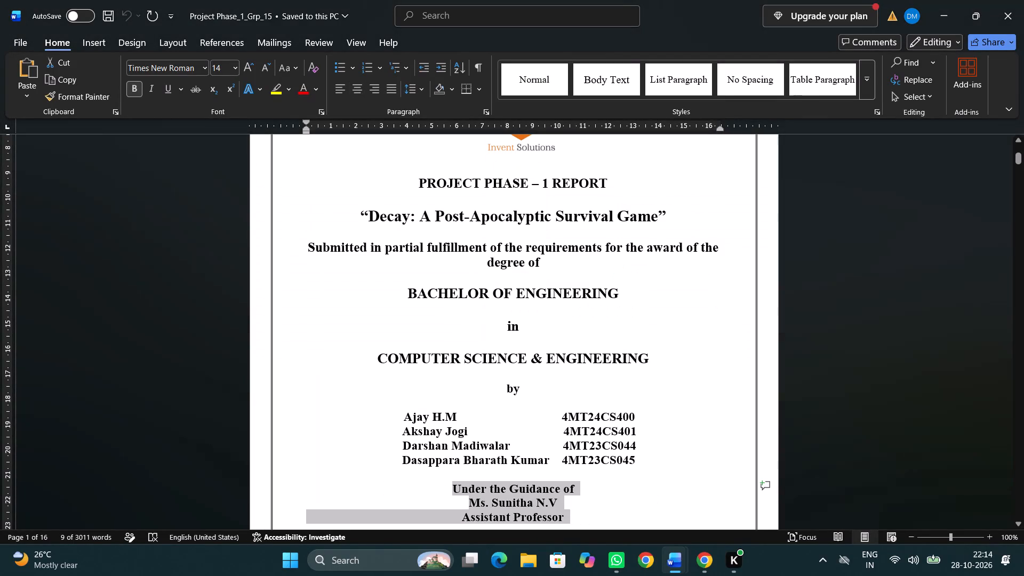
pyautogui.hscroll(1, 90, 143)
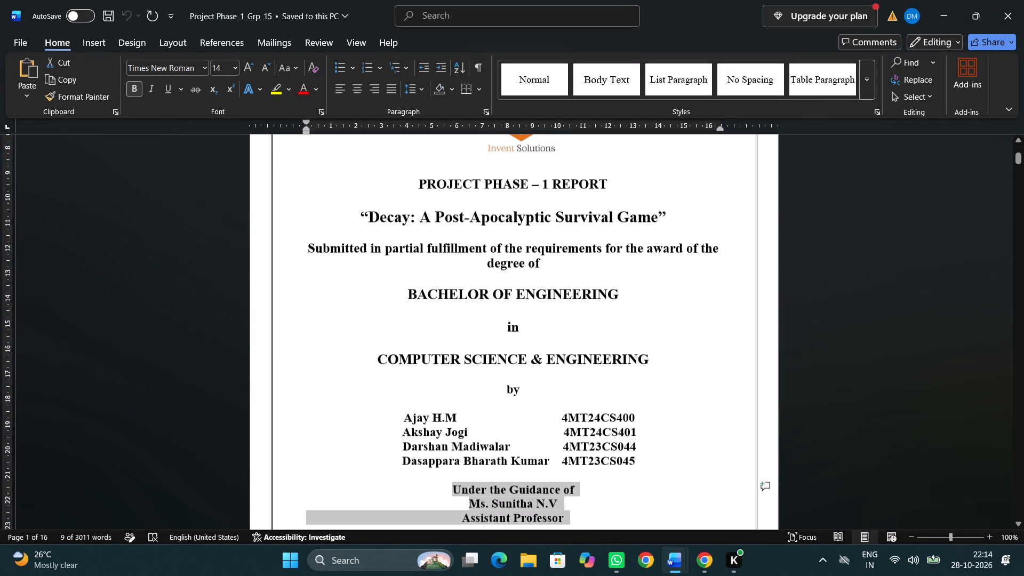
pyautogui.hscroll(1, 90, 143)
pyautogui.hotkey('alt', 'Tab')
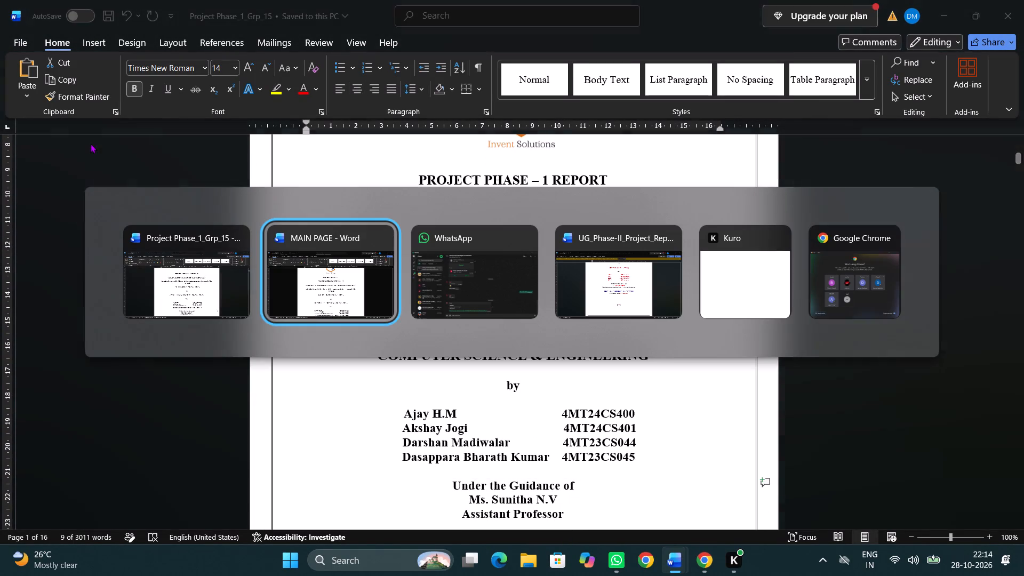
# Check the title page against the Project Phase_1_Grp_15 report, and read through to the certificate paragraph in MAIN PAGE.
pyautogui.hotkey('alt', 'Tab')
pyautogui.hotkey('alt', 'Tab')
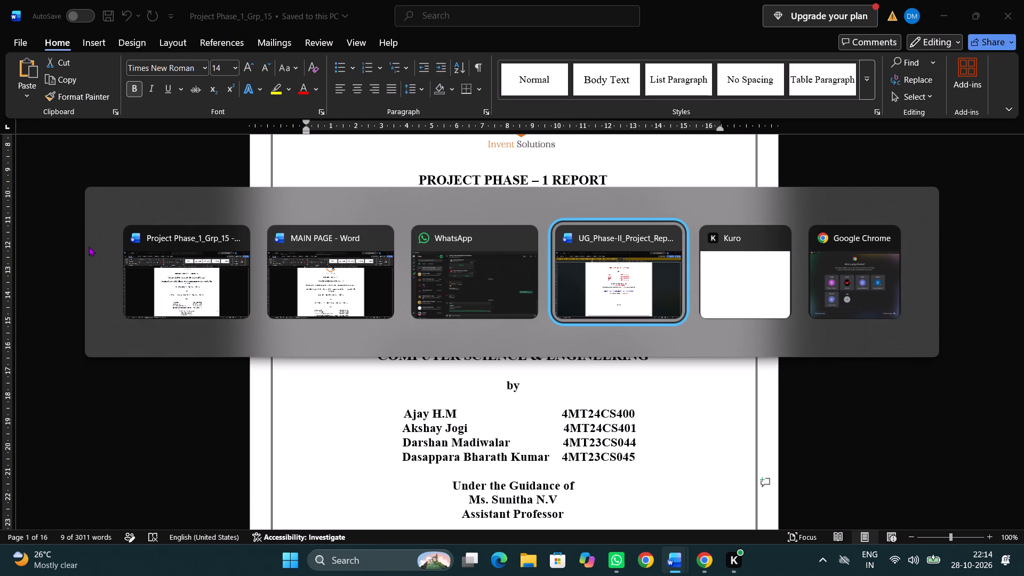
pyautogui.keyDown('alt'); pyautogui.click(149, 278); pyautogui.keyUp('alt')
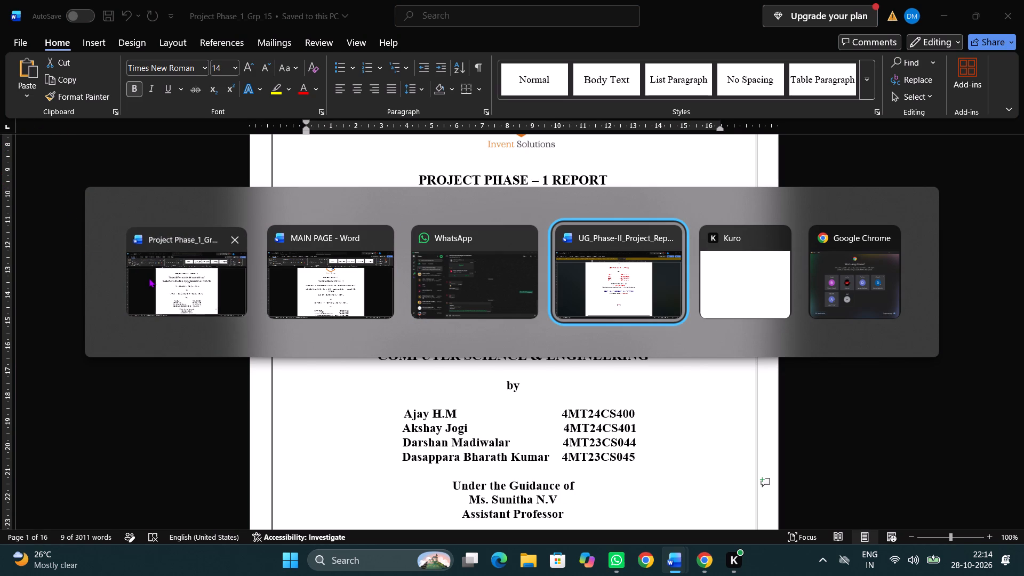
pyautogui.click(366, 364)
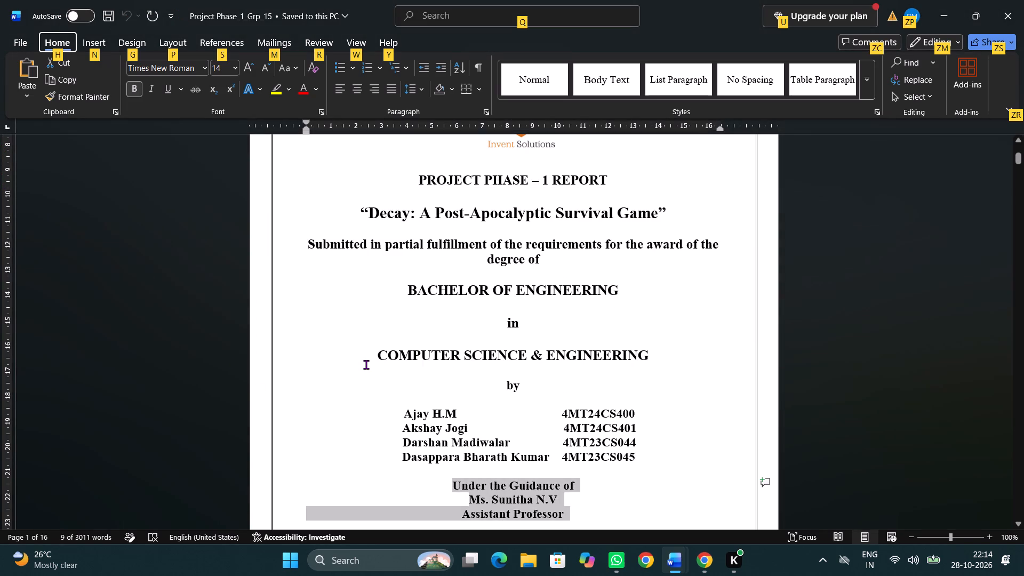
pyautogui.hotkey('alt', 'Tab')
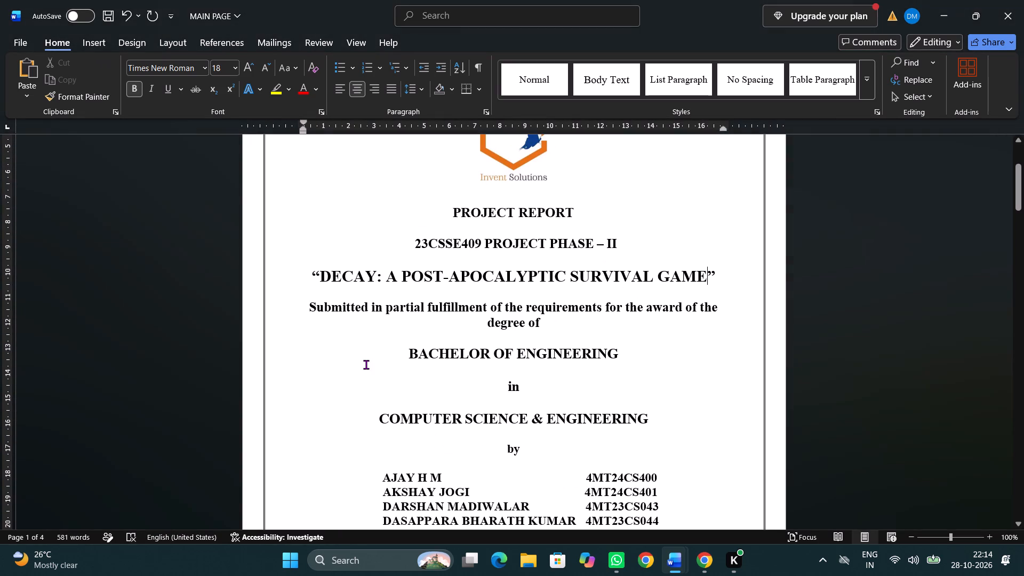
pyautogui.scroll(-1, 366, 364)
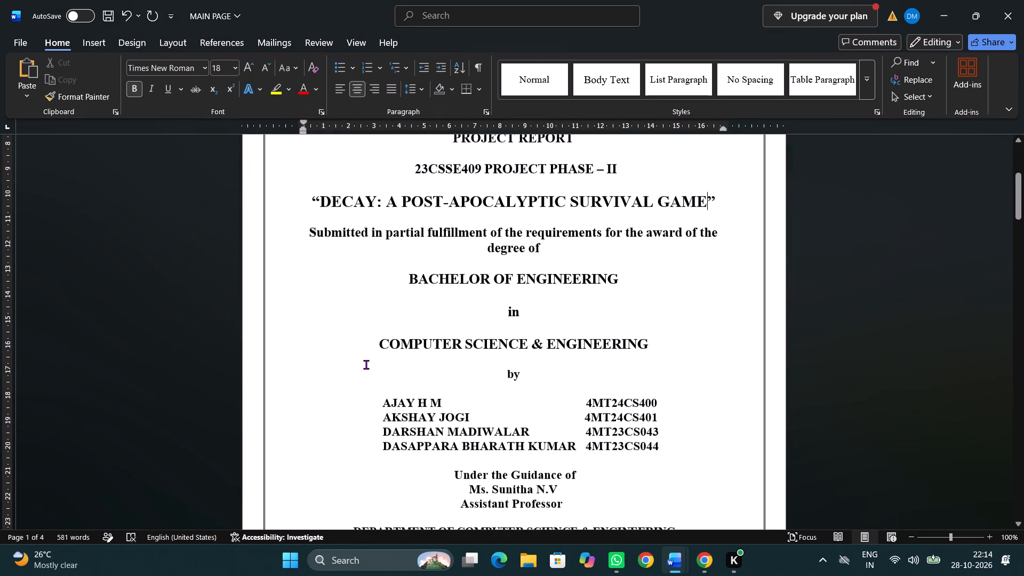
pyautogui.scroll(-2, 366, 364)
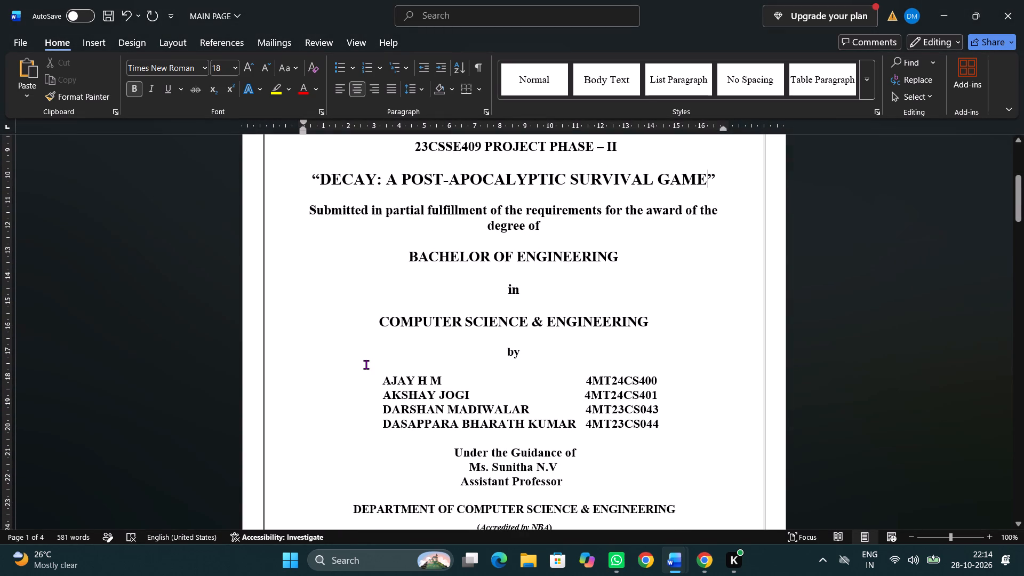
pyautogui.scroll(-1, 366, 364)
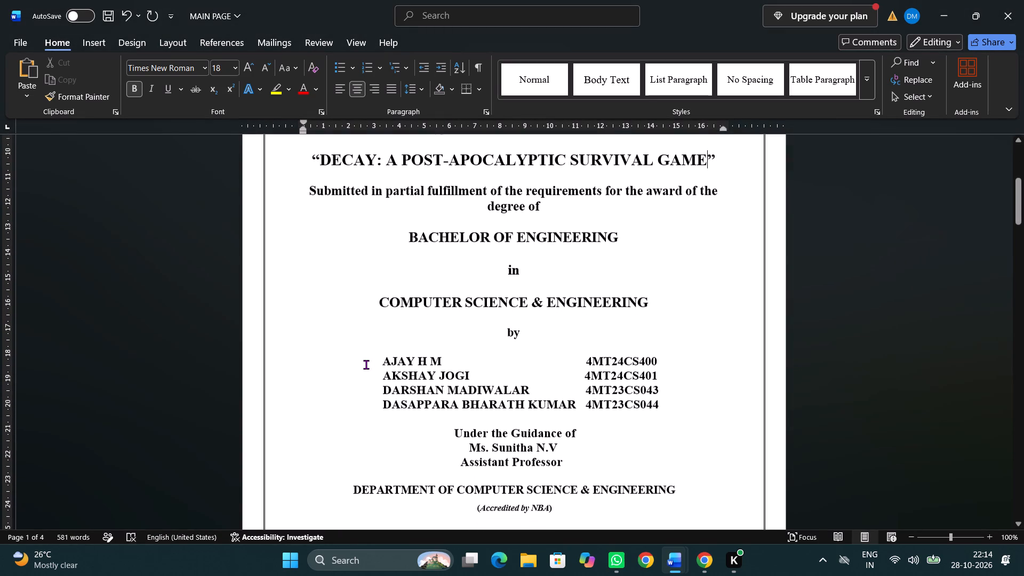
pyautogui.scroll(-1, 366, 364)
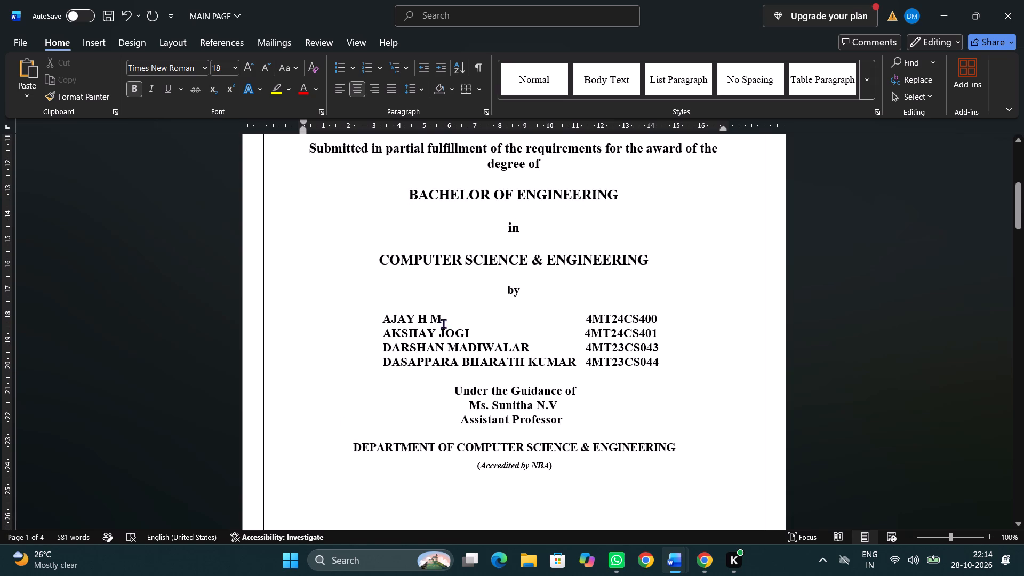
pyautogui.scroll(4, 449, 319)
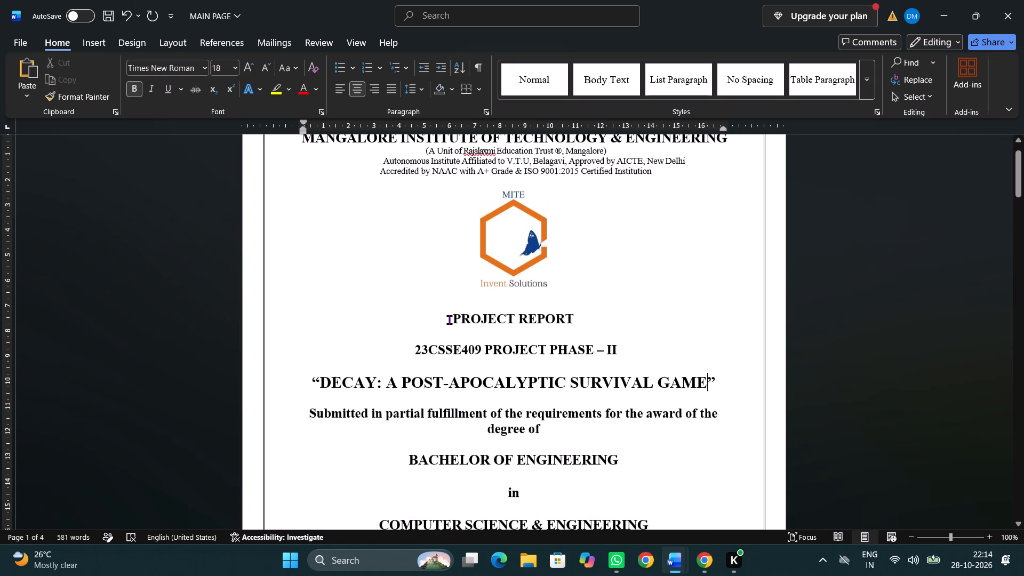
pyautogui.scroll(-2, 449, 319)
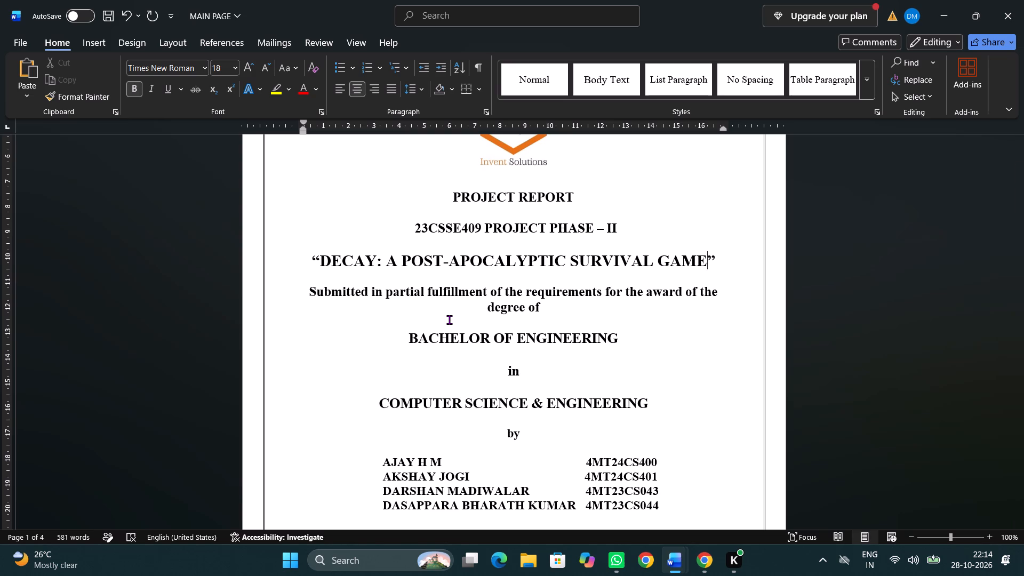
pyautogui.scroll(-1, 449, 319)
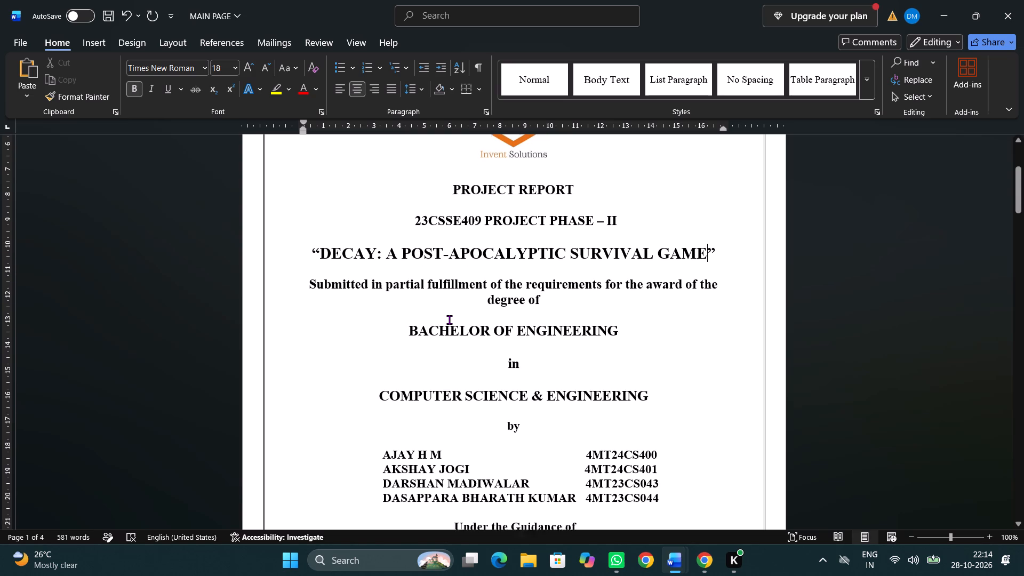
pyautogui.scroll(-1, 449, 319)
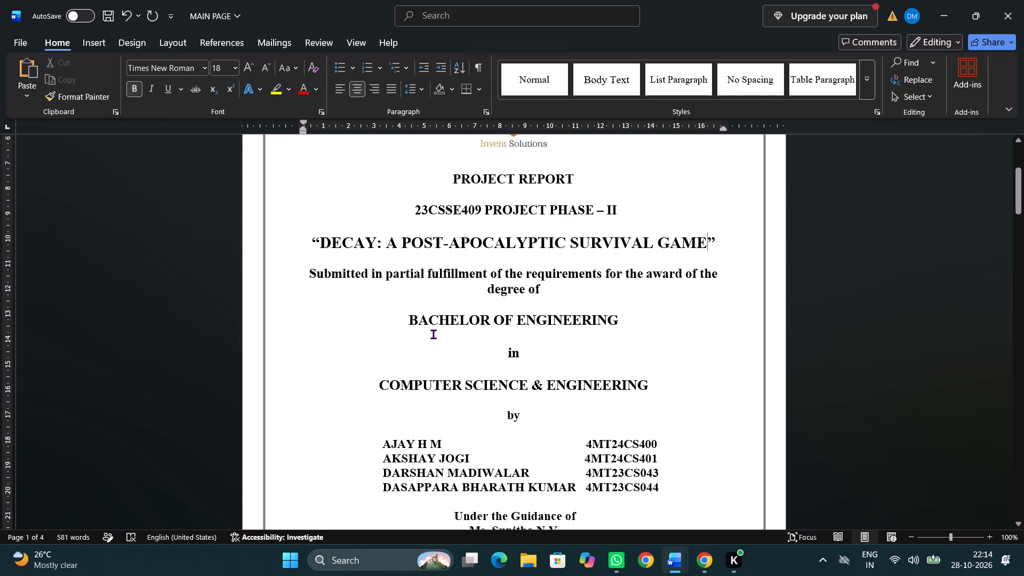
pyautogui.scroll(-4, 447, 359)
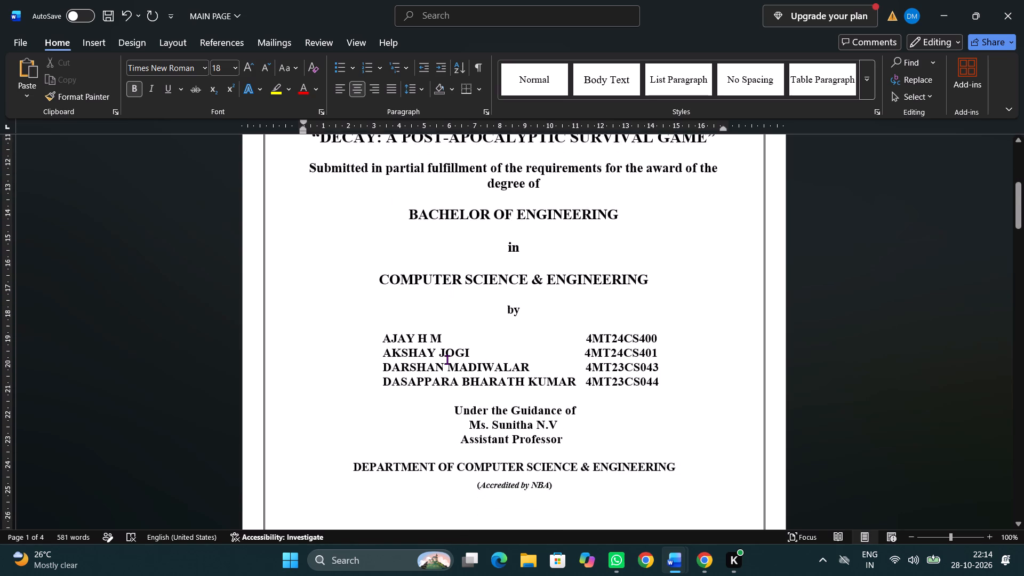
pyautogui.scroll(-4, 447, 359)
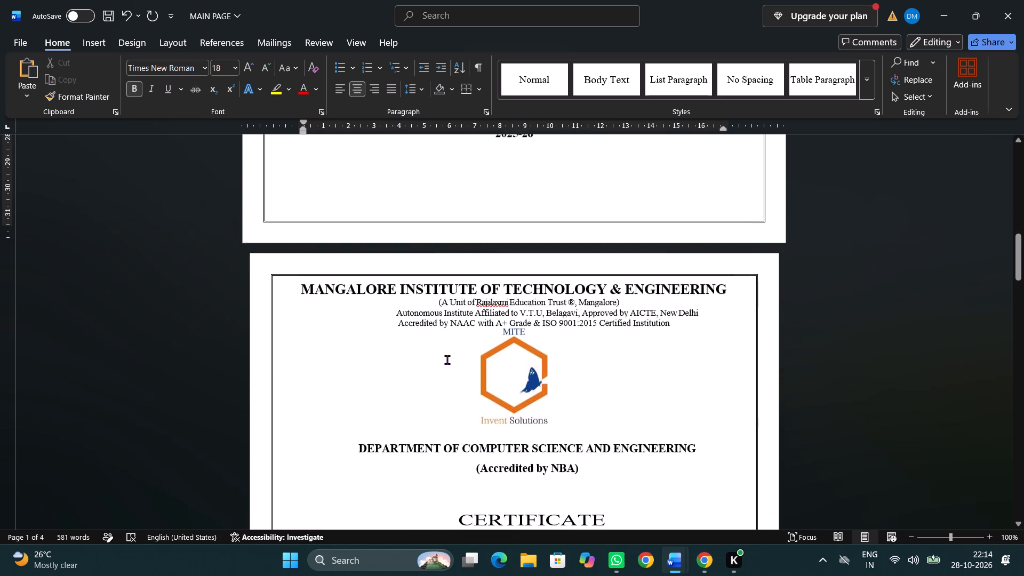
pyautogui.scroll(-3, 447, 359)
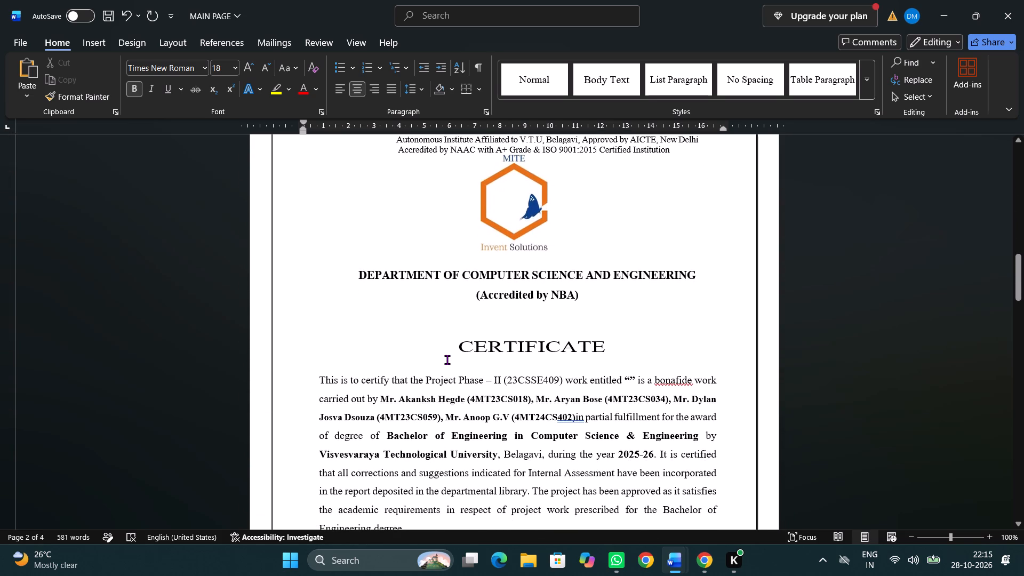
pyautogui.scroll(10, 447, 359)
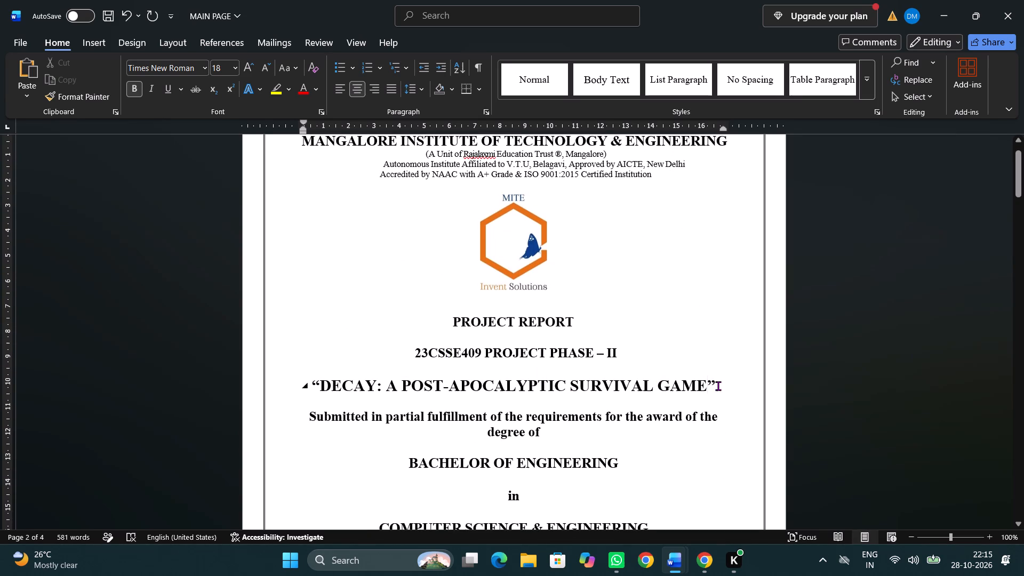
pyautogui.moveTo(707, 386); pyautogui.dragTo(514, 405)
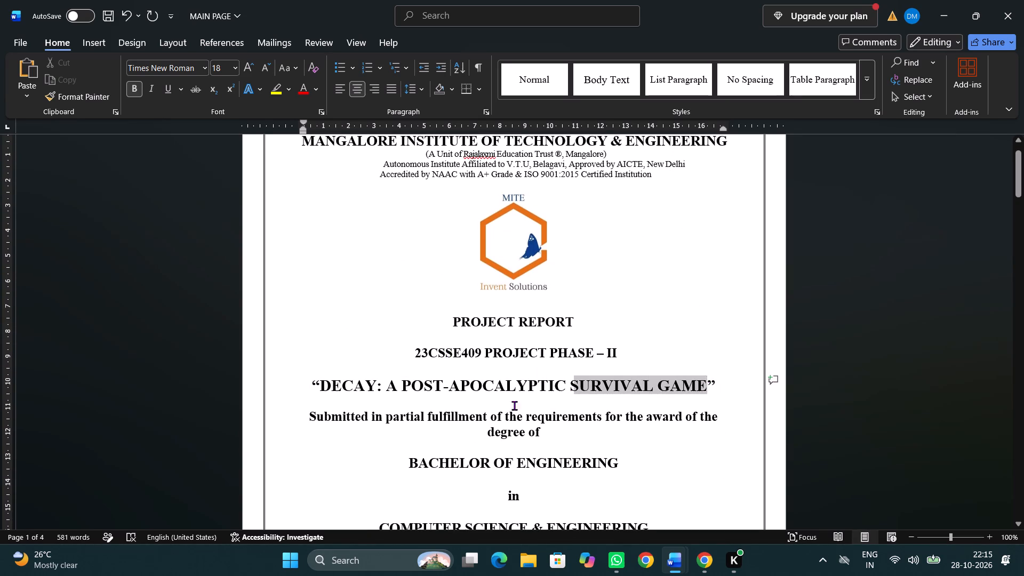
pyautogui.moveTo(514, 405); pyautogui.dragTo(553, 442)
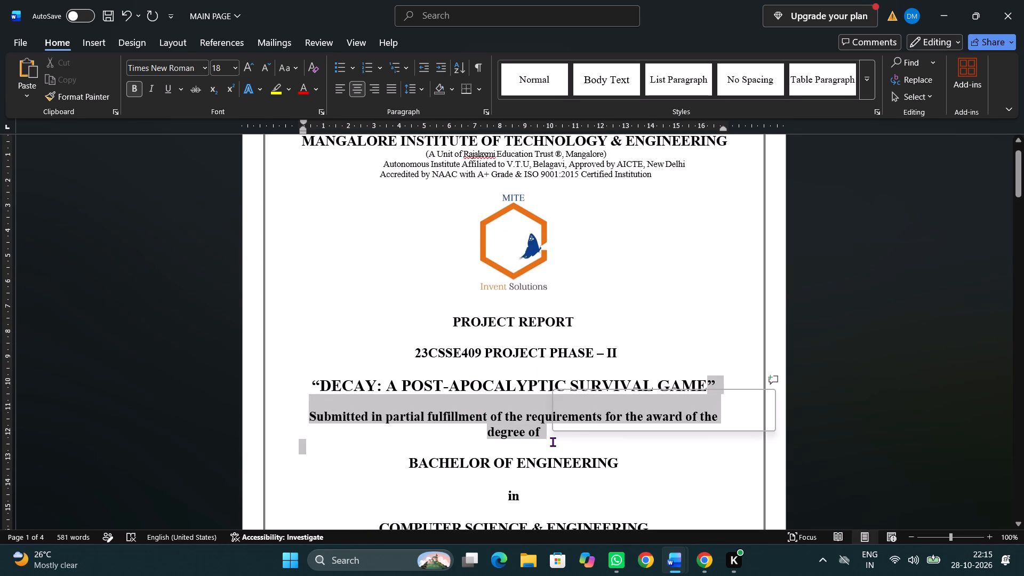
# Enter "DECAY: A POST APOCALYPTIC" between the empty quotation marks after "work entitled" in the certificate paragraph.
pyautogui.scroll(-10, 723, 291)
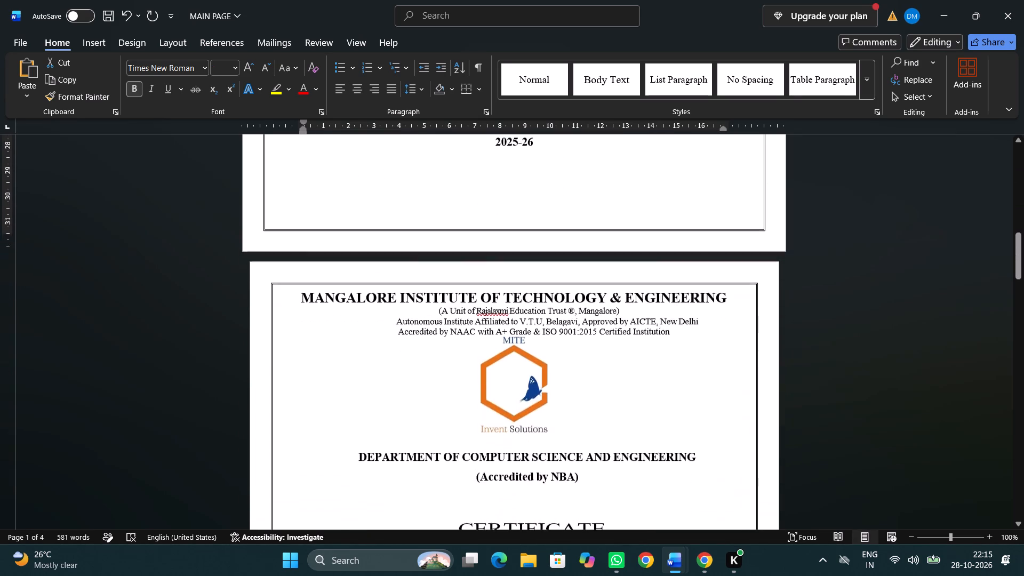
pyautogui.scroll(-2, 723, 291)
pyautogui.click(672, 374)
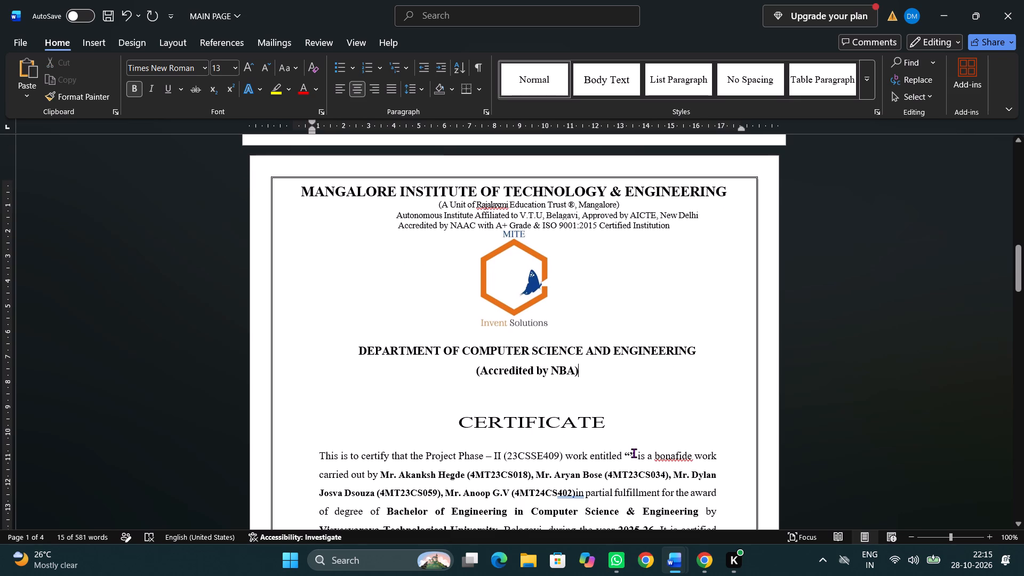
pyautogui.click(633, 454)
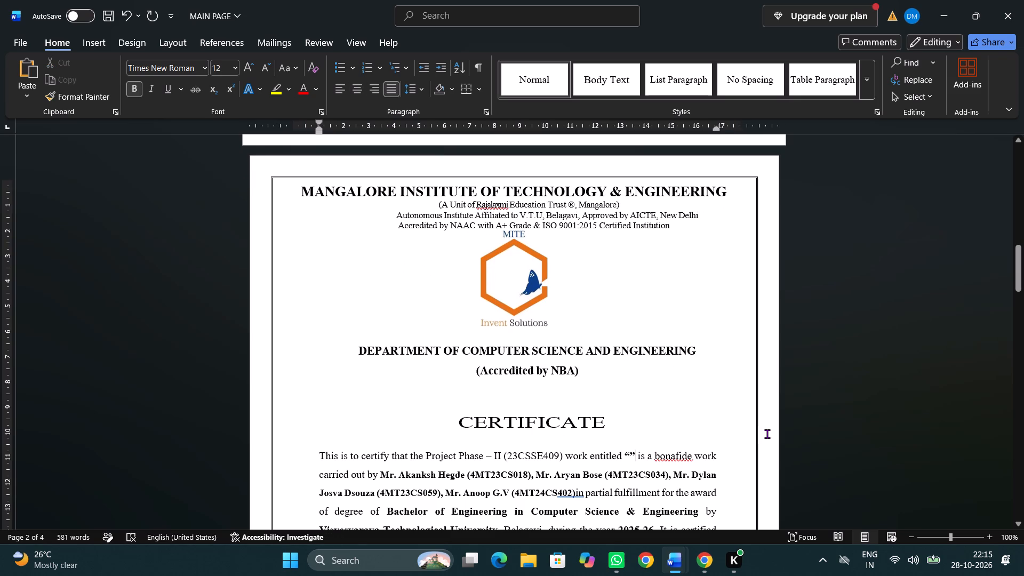
pyautogui.press('Left')
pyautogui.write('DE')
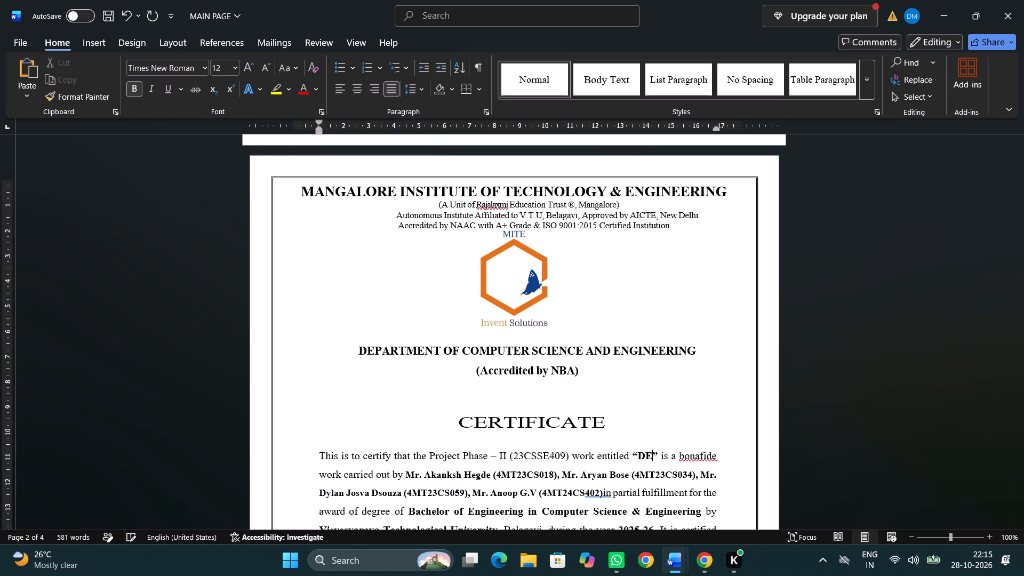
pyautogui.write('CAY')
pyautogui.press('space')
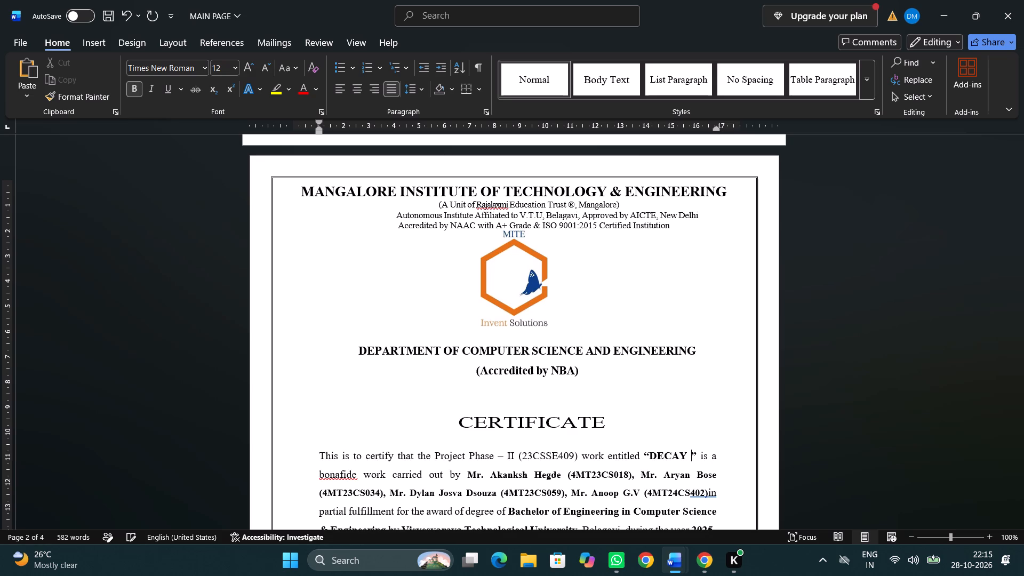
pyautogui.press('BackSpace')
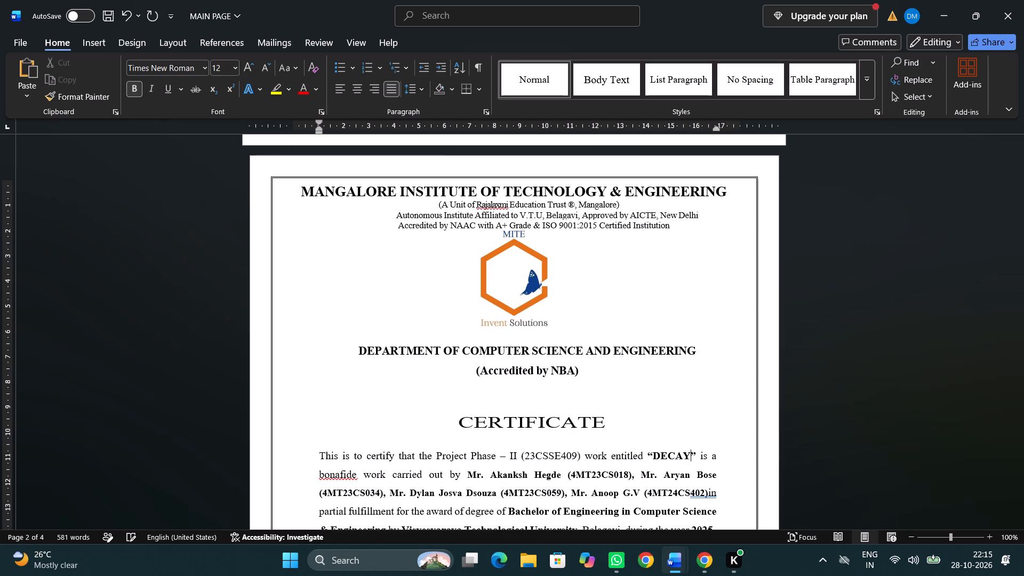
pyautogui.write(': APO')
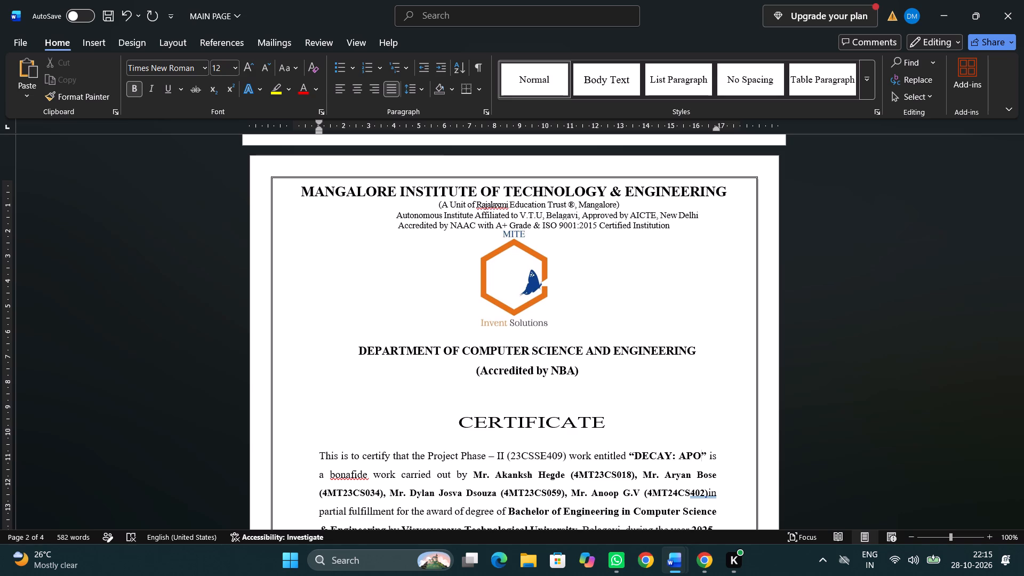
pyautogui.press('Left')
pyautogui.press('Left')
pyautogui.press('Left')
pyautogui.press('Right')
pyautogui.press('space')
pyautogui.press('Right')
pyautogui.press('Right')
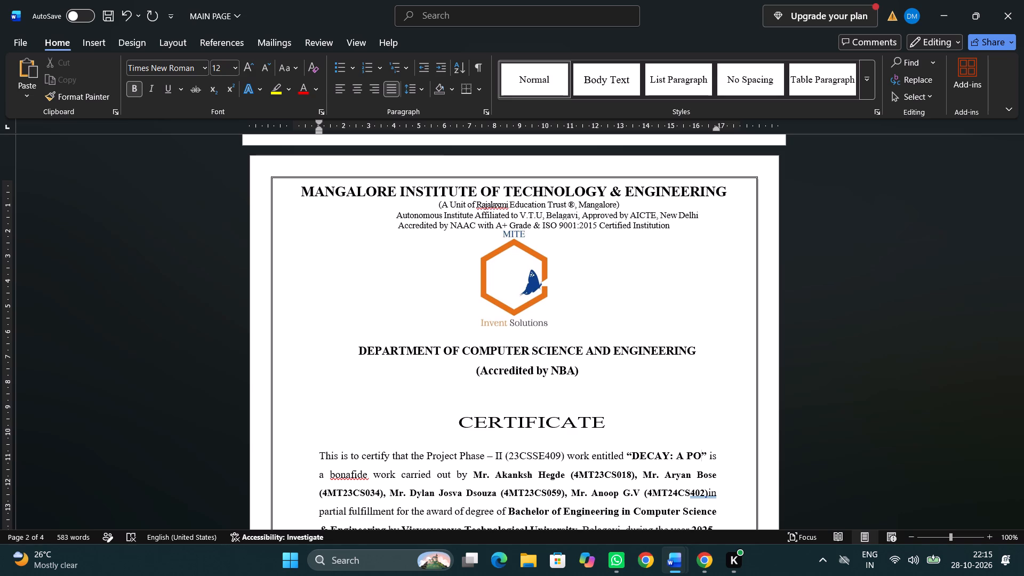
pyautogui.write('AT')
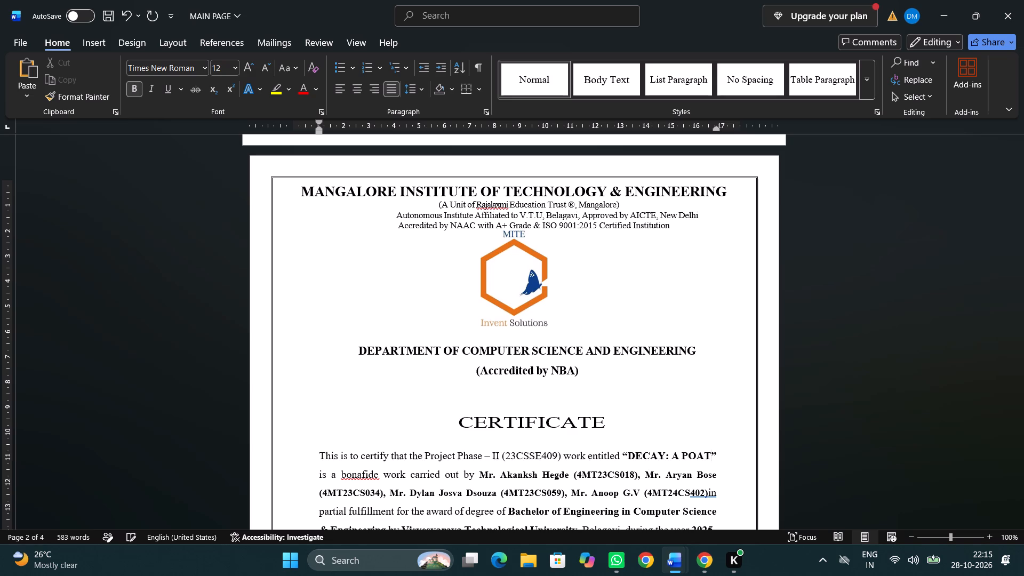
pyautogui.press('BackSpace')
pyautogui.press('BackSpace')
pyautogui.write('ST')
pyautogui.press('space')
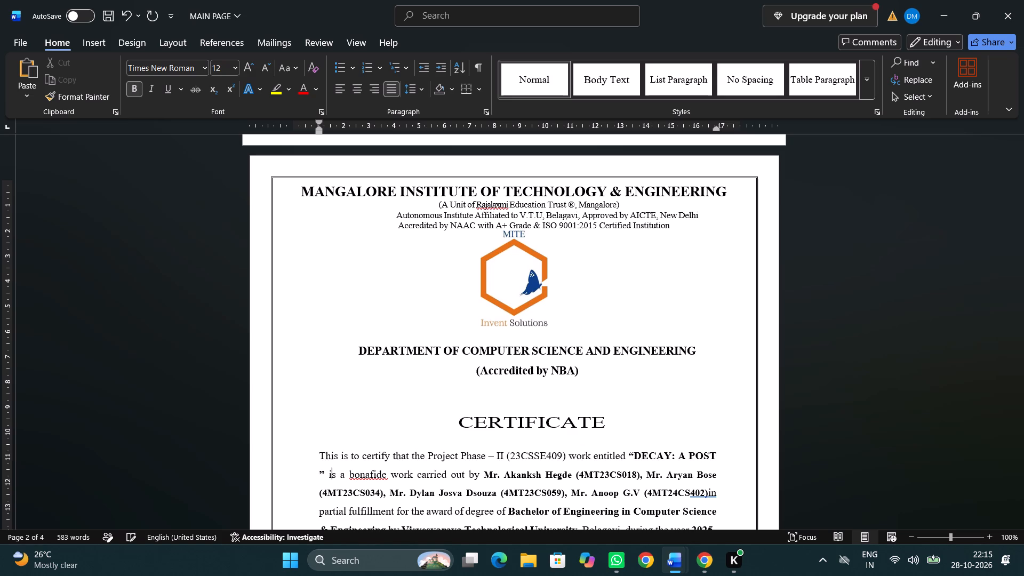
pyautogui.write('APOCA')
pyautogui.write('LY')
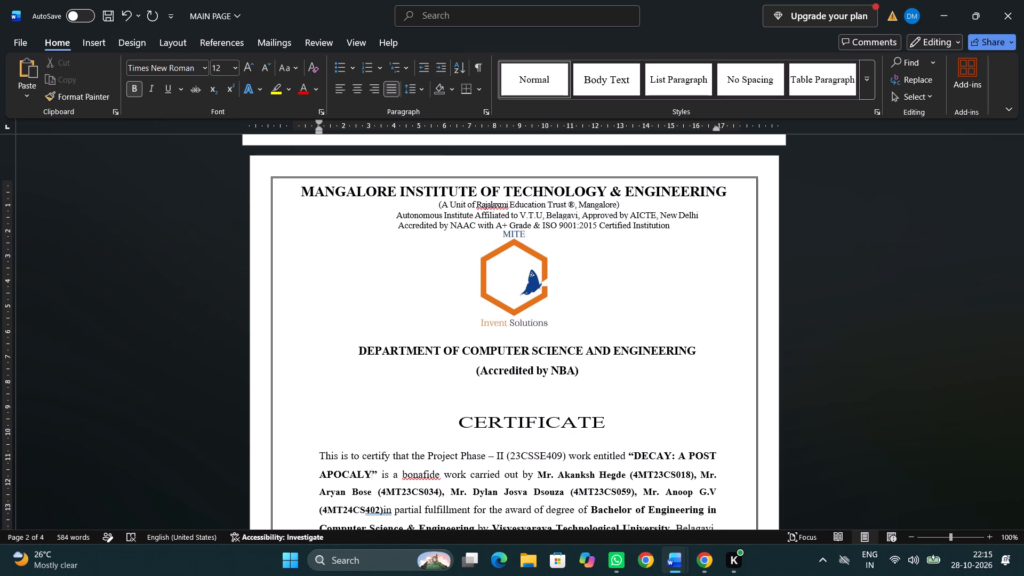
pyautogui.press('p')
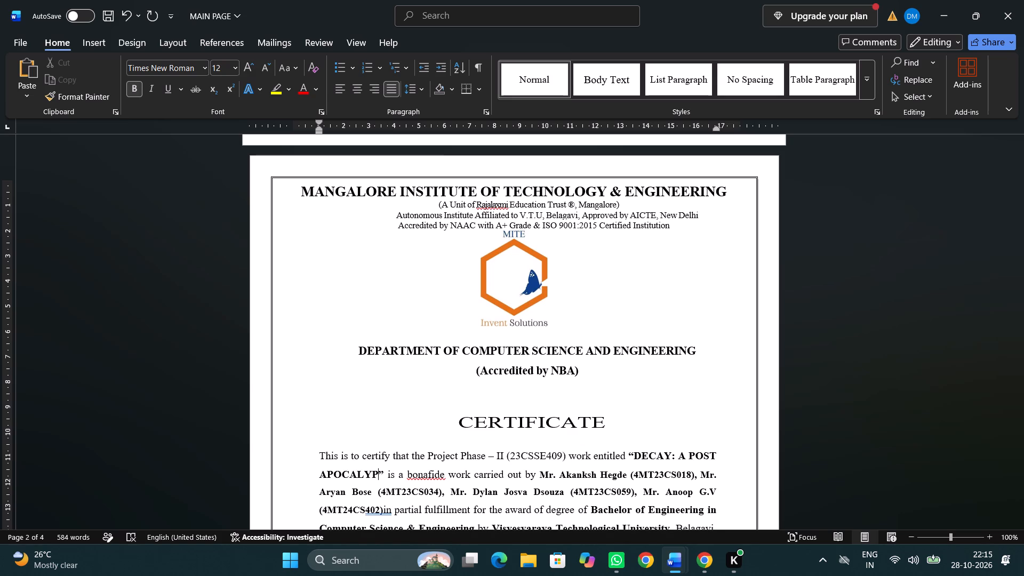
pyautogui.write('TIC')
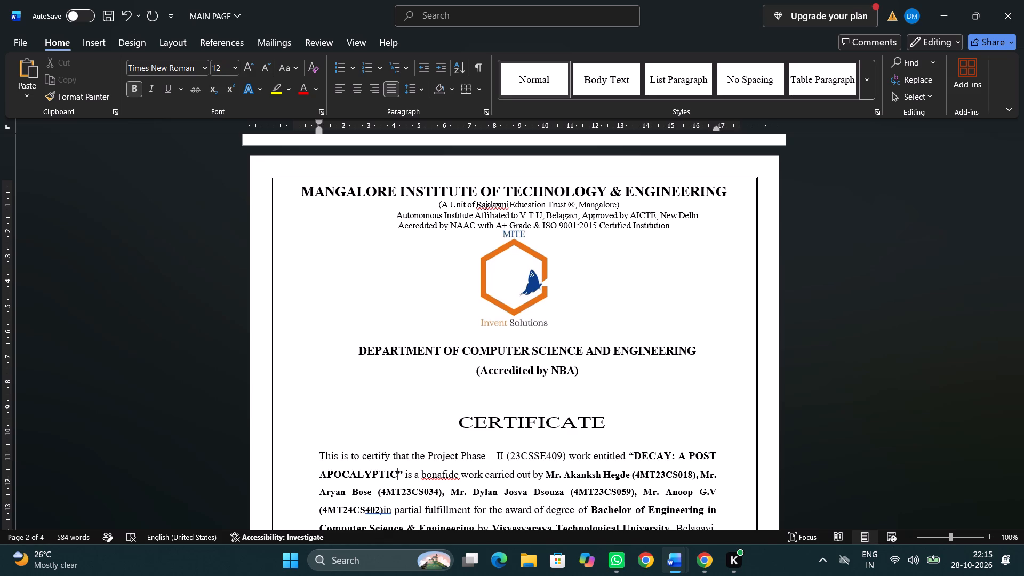
# Compare the title with the title page and the Phase 1 report, and complete the certificate's quoted title with "SURVIVAL GAME".
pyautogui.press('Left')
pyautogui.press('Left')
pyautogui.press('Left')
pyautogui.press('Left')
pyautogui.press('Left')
pyautogui.scroll(7, 767, 434)
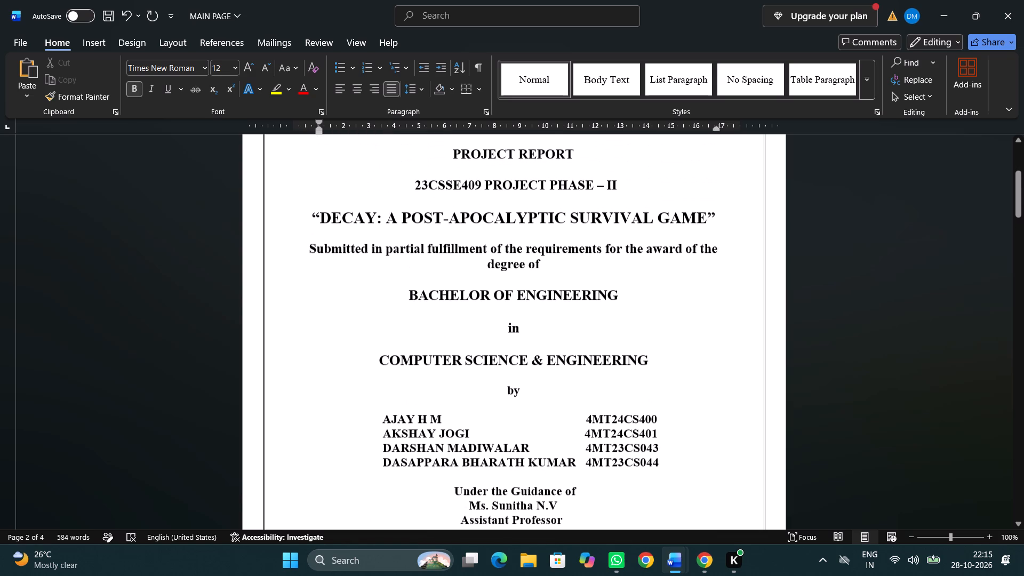
pyautogui.hotkey('alt', 'Tab')
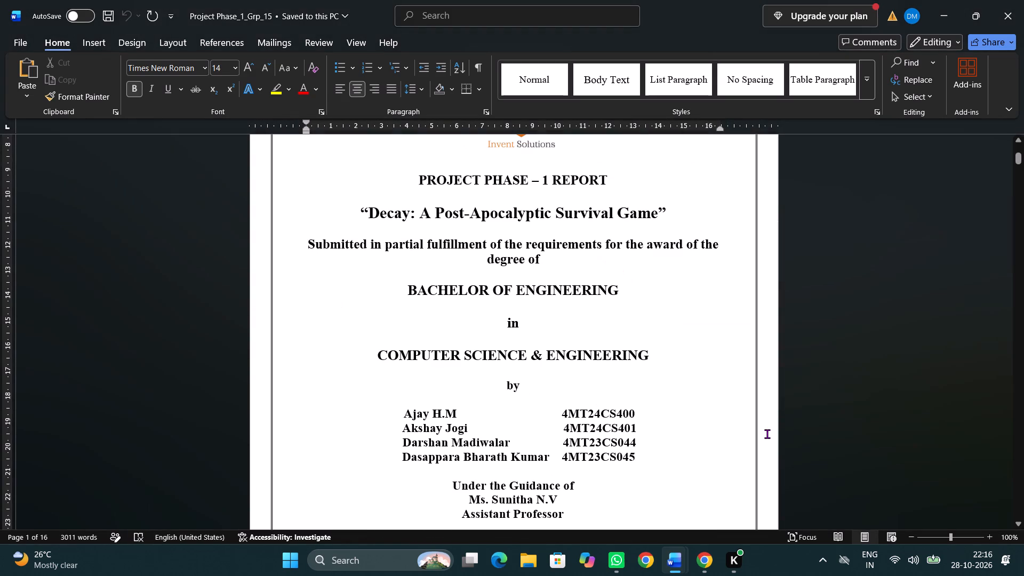
pyautogui.hotkey('alt', 'Tab')
pyautogui.scroll(-1, 767, 434)
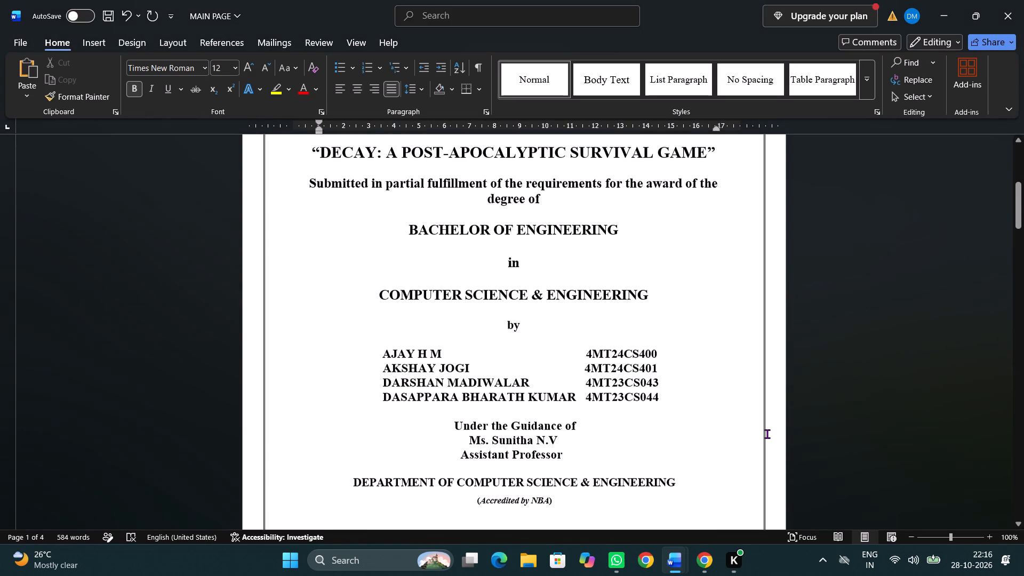
pyautogui.scroll(-8, 767, 434)
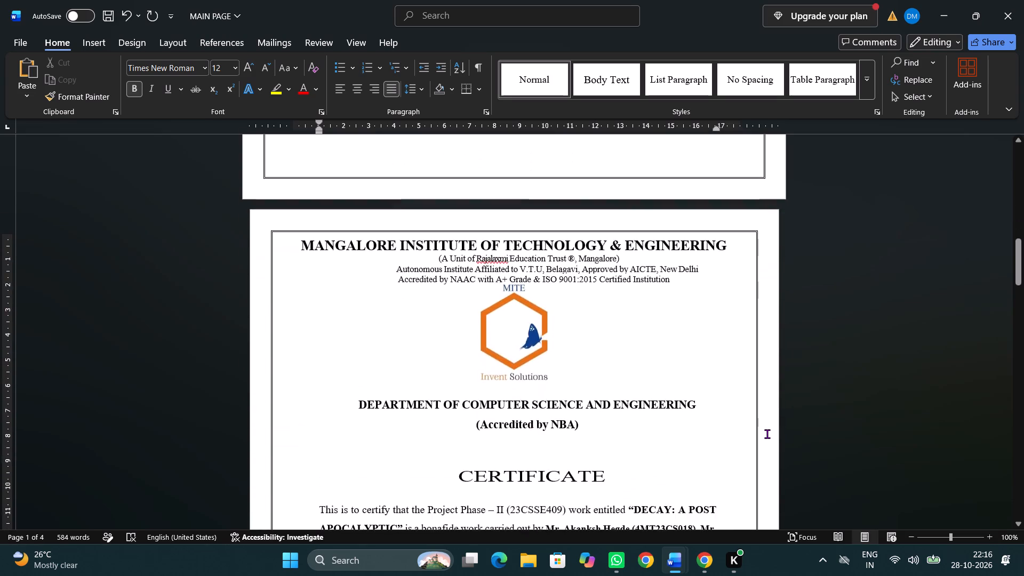
pyautogui.scroll(-2, 767, 434)
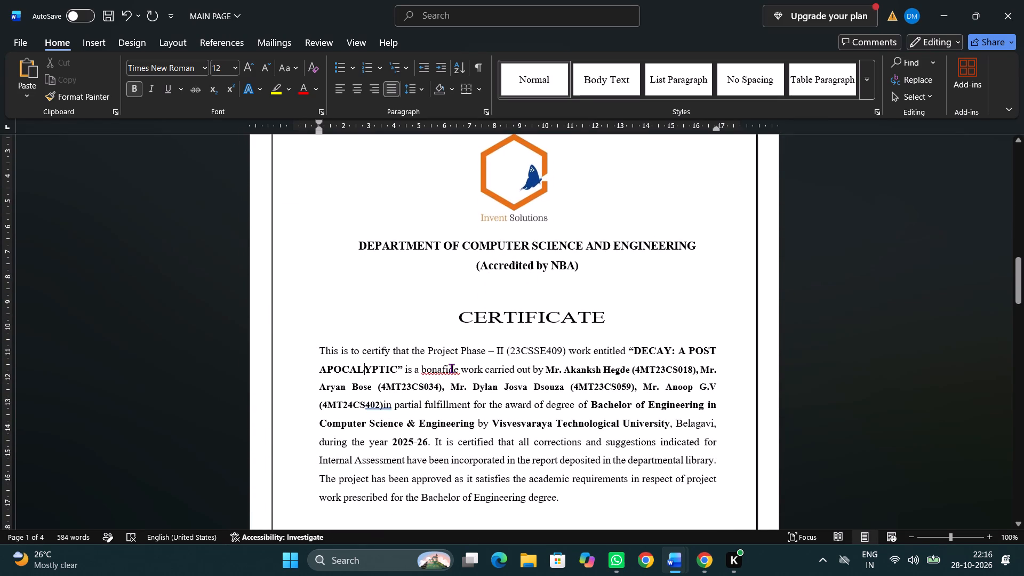
pyautogui.click(395, 365)
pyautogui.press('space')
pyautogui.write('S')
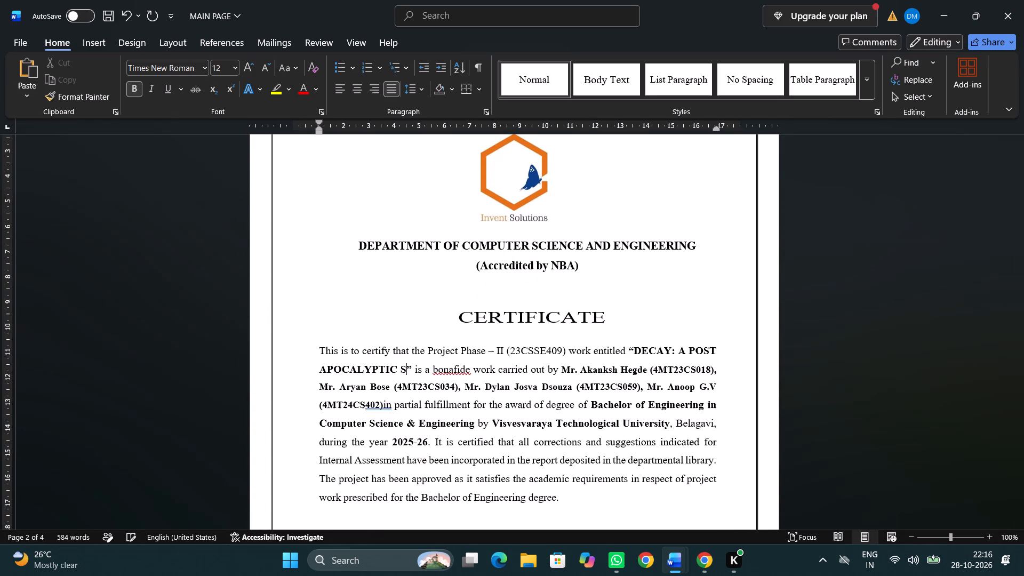
# Finish the quoted project title in the certificate paragraph so that it ends with "SURVIVAL GAME".
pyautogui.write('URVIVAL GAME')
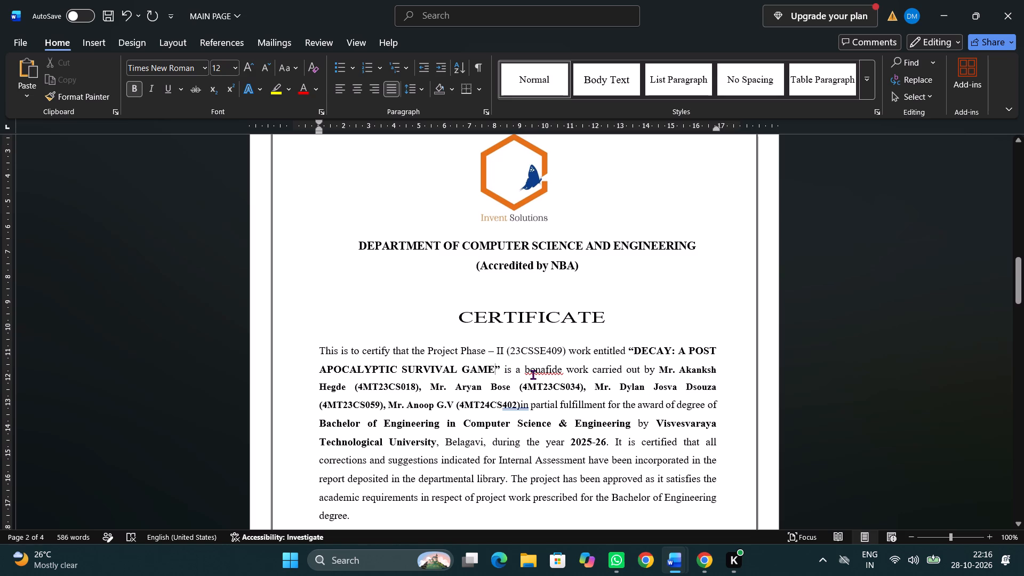
# Check the certificate page's wording and student name format in the UG_Phase-II_Project_Report sample template, and return to MAIN PAGE.
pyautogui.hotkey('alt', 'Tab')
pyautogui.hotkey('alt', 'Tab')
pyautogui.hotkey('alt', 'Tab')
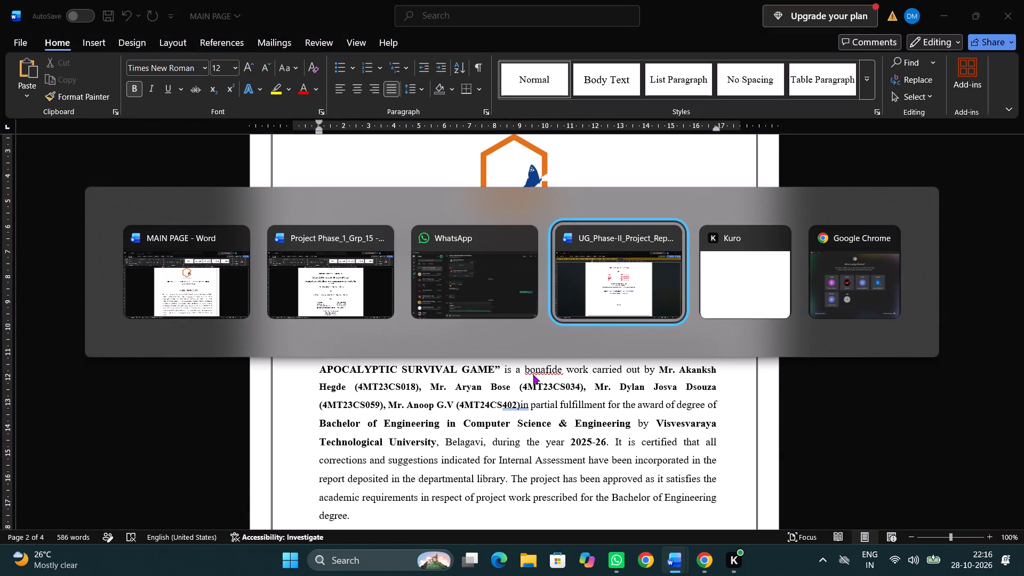
pyautogui.scroll(-4, 533, 374)
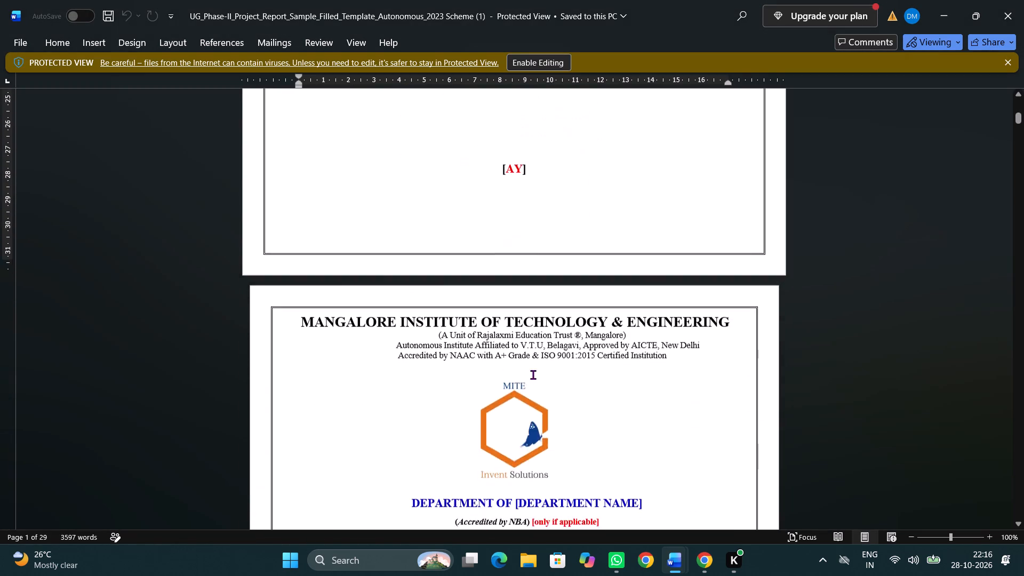
pyautogui.scroll(-4, 533, 374)
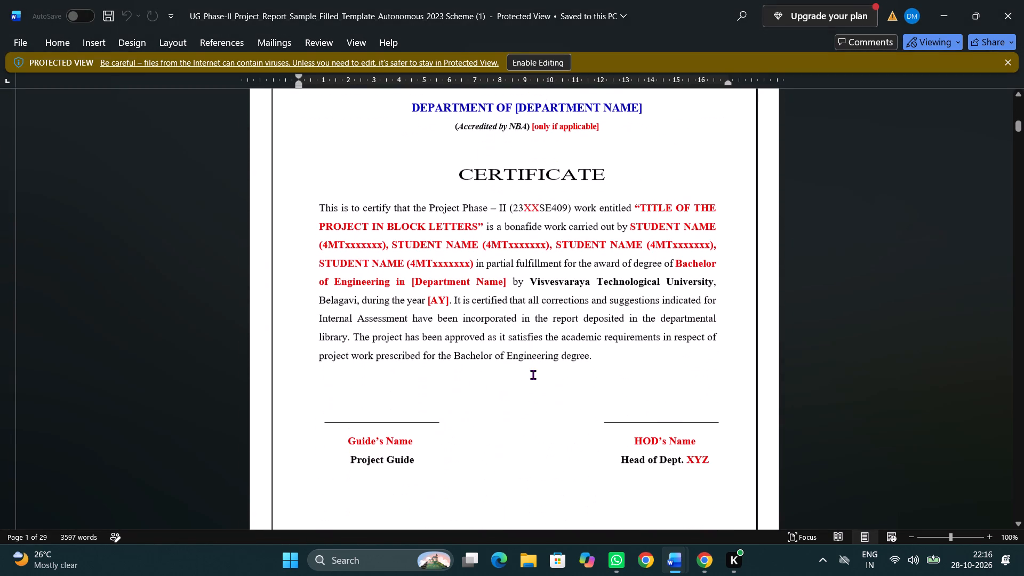
pyautogui.hotkey('alt', 'Tab')
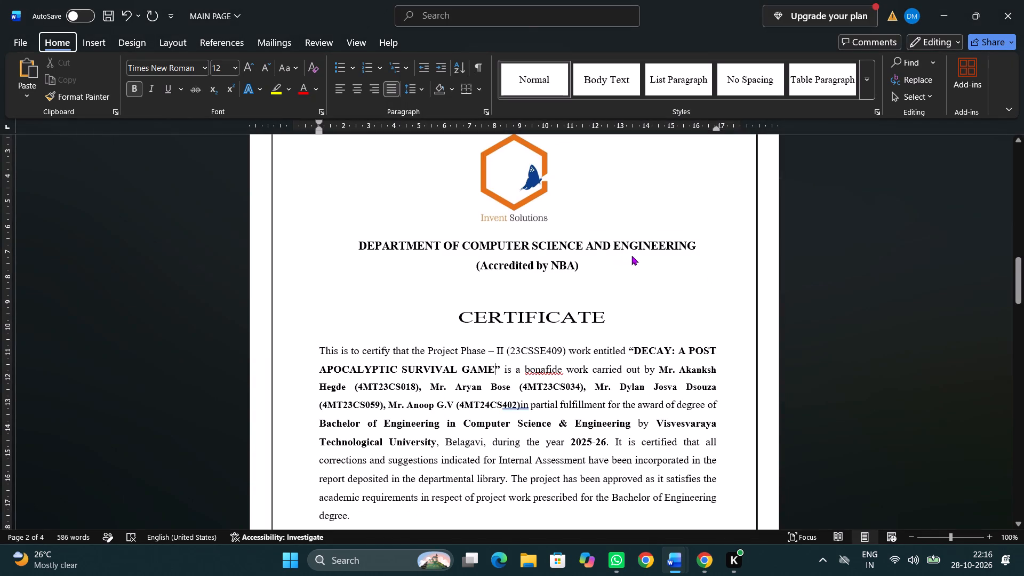
# Delete the space between the first student's first name and surname in the certificate paragraph.
pyautogui.click(642, 277)
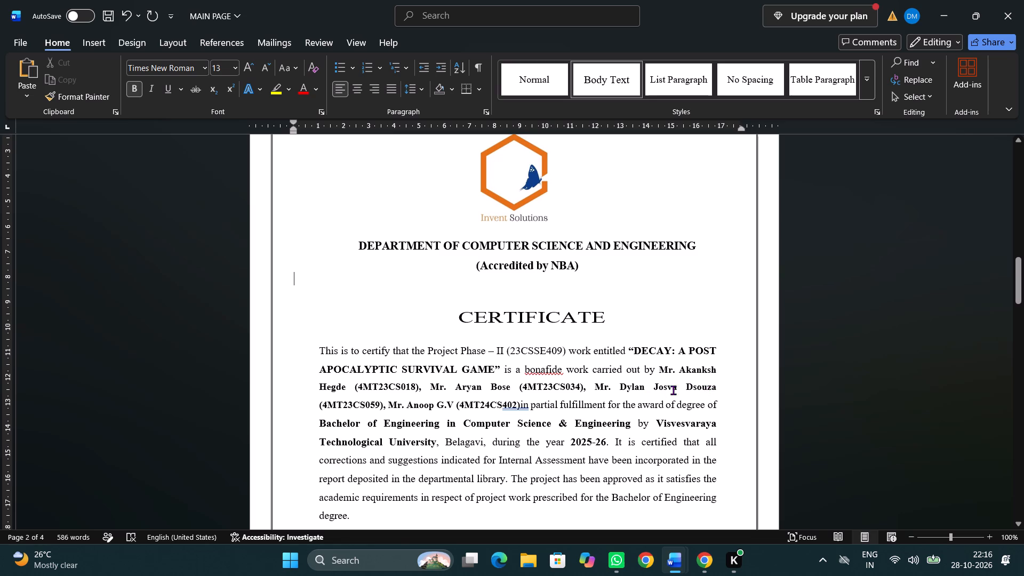
pyautogui.click(718, 369)
pyautogui.press('BackSpace')
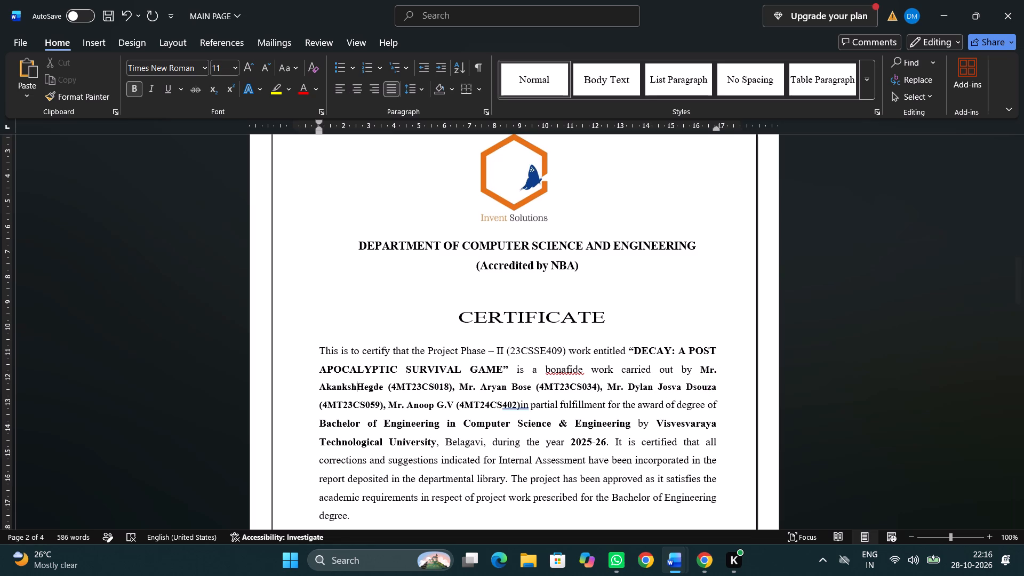
# Replace the first student's given name in the certificate paragraph with the first group member's name and initials from the title page.
pyautogui.press('BackSpace')
pyautogui.press('BackSpace')
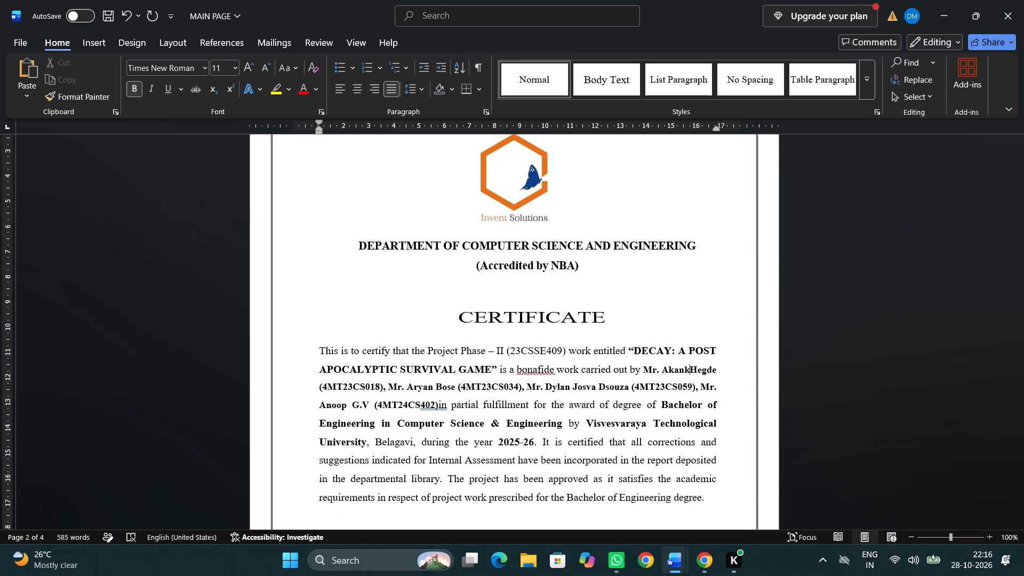
pyautogui.press('BackSpace')
pyautogui.press('BackSpace')
pyautogui.press('BackSpace')
pyautogui.press('BackSpace')
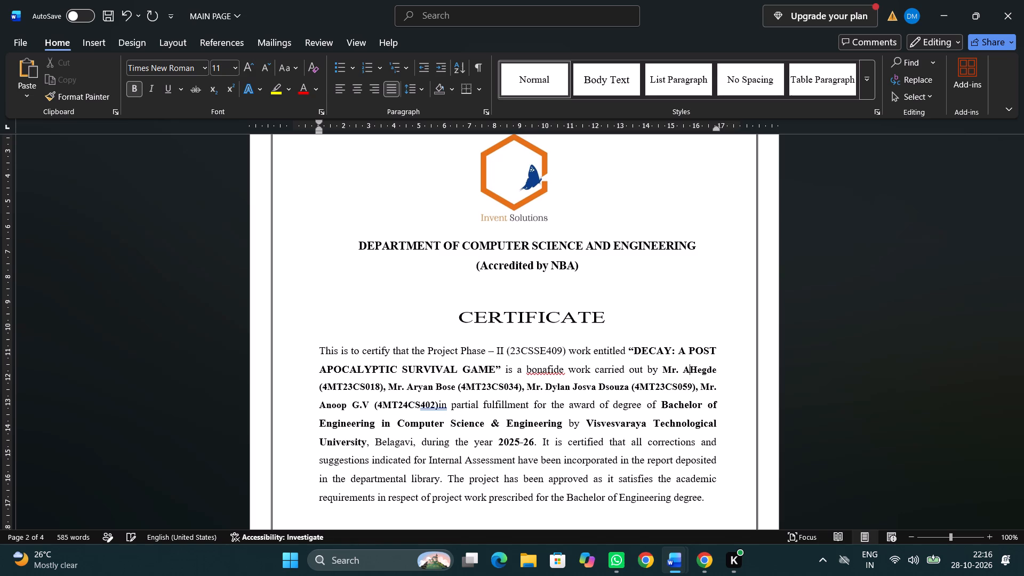
pyautogui.press('BackSpace')
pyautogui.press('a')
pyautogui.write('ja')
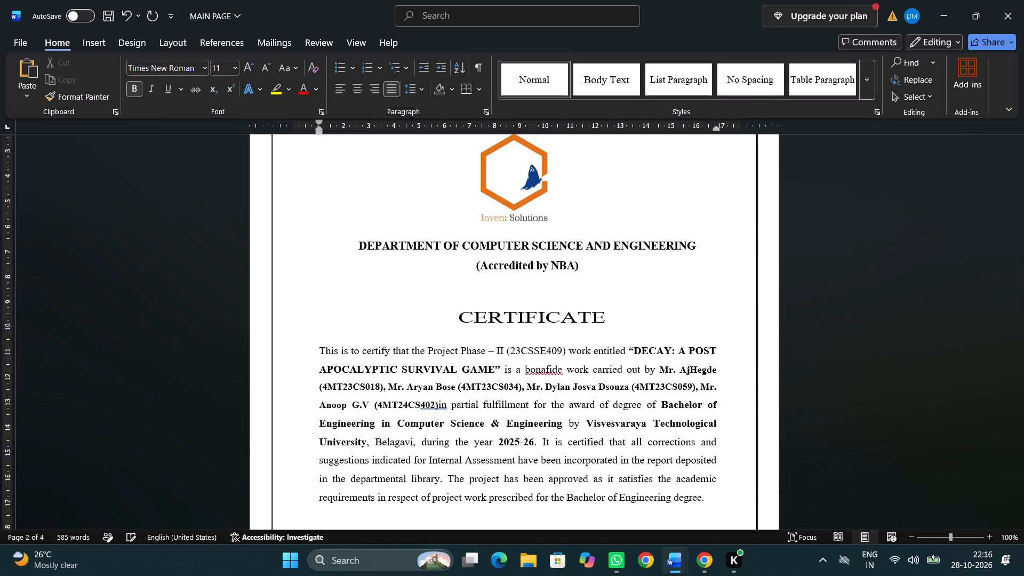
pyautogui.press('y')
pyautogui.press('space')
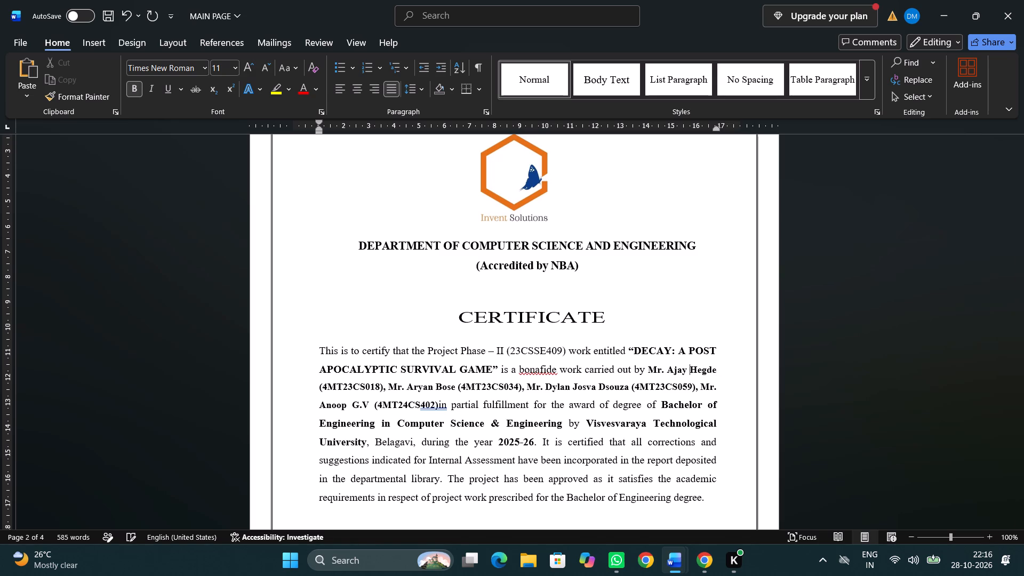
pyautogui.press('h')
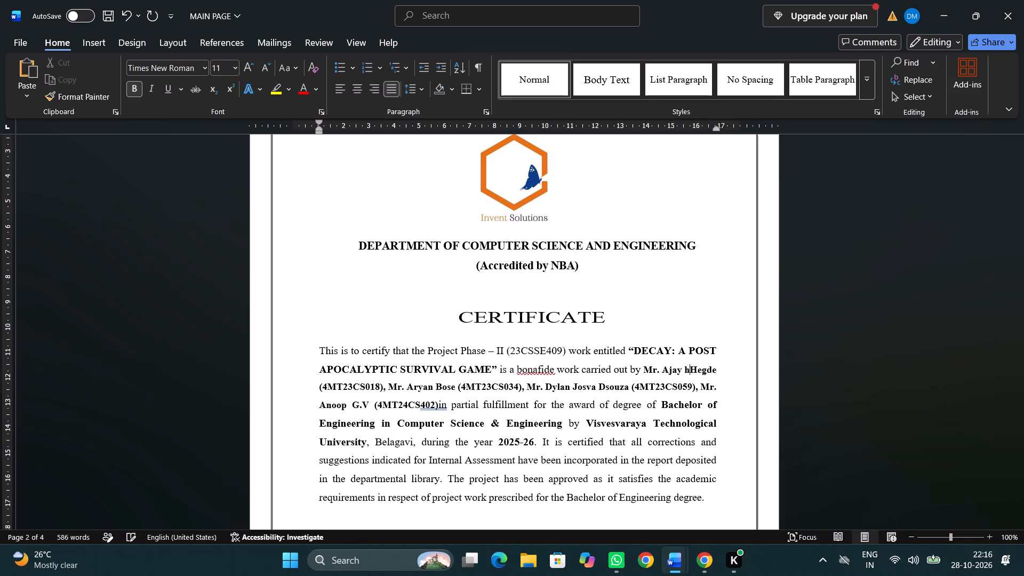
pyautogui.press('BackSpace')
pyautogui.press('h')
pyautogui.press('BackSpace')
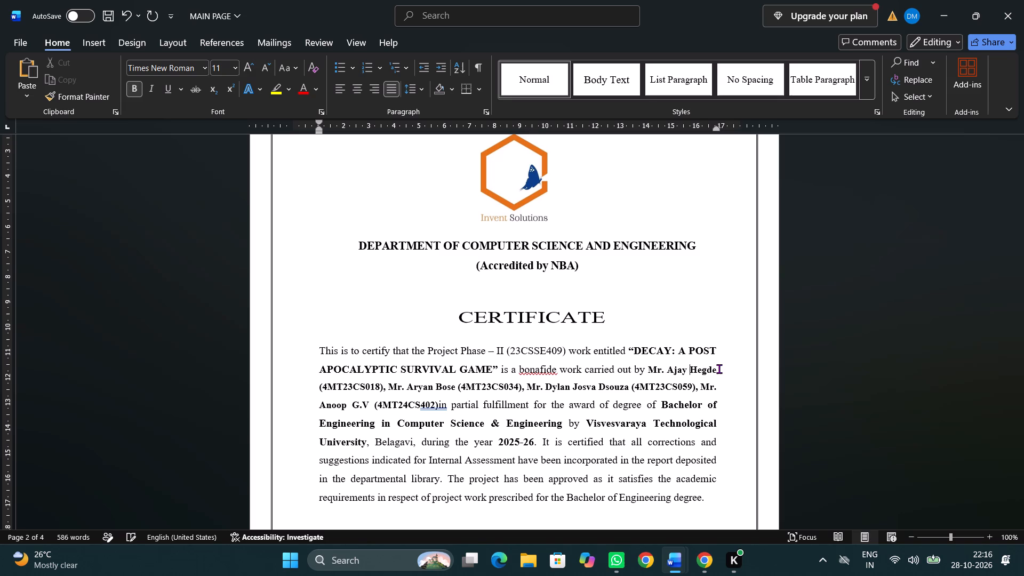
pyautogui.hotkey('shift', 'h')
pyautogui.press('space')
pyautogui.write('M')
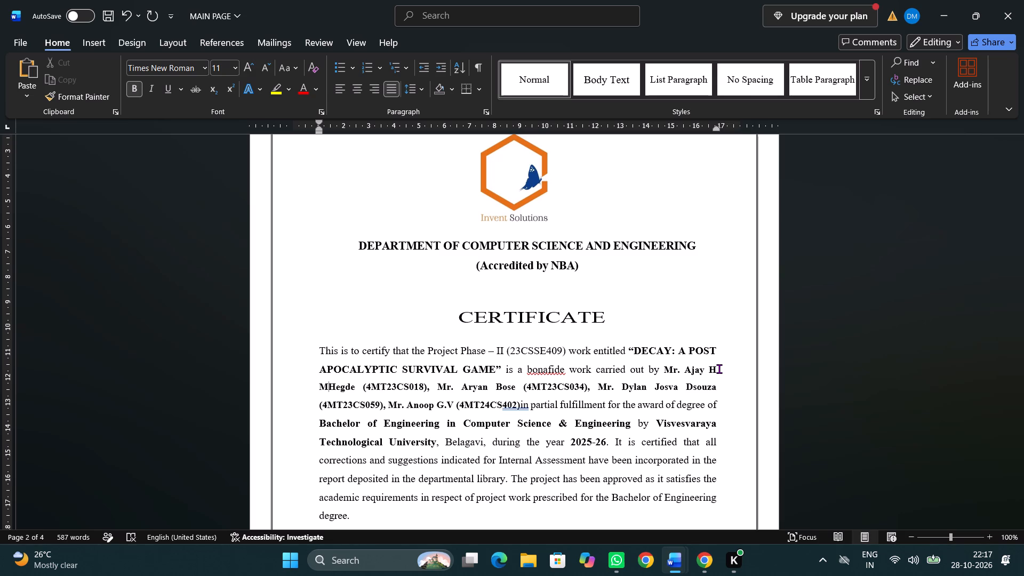
# Delete the previous student's leftover surname after the first group member's initials in the certificate paragraph.
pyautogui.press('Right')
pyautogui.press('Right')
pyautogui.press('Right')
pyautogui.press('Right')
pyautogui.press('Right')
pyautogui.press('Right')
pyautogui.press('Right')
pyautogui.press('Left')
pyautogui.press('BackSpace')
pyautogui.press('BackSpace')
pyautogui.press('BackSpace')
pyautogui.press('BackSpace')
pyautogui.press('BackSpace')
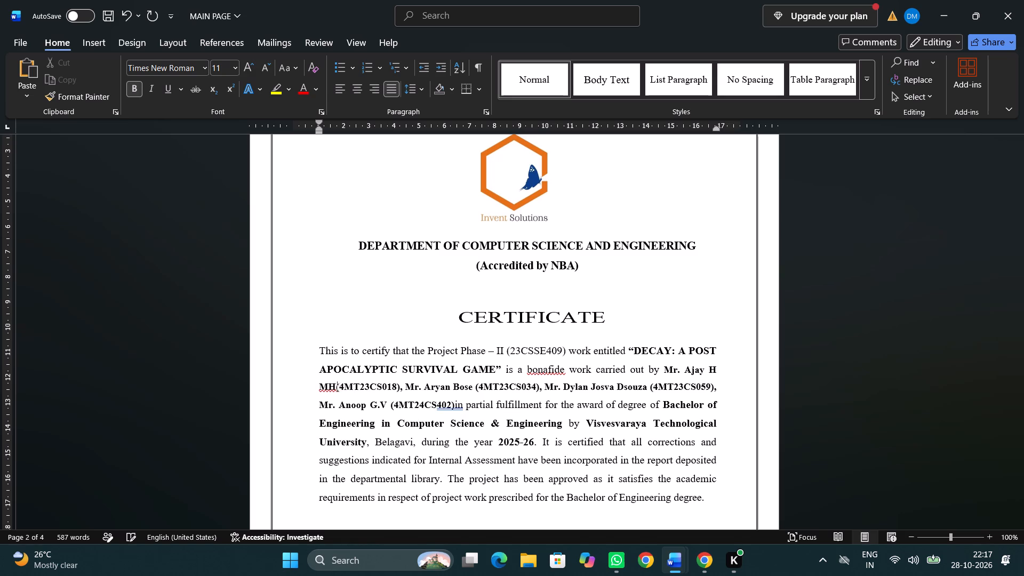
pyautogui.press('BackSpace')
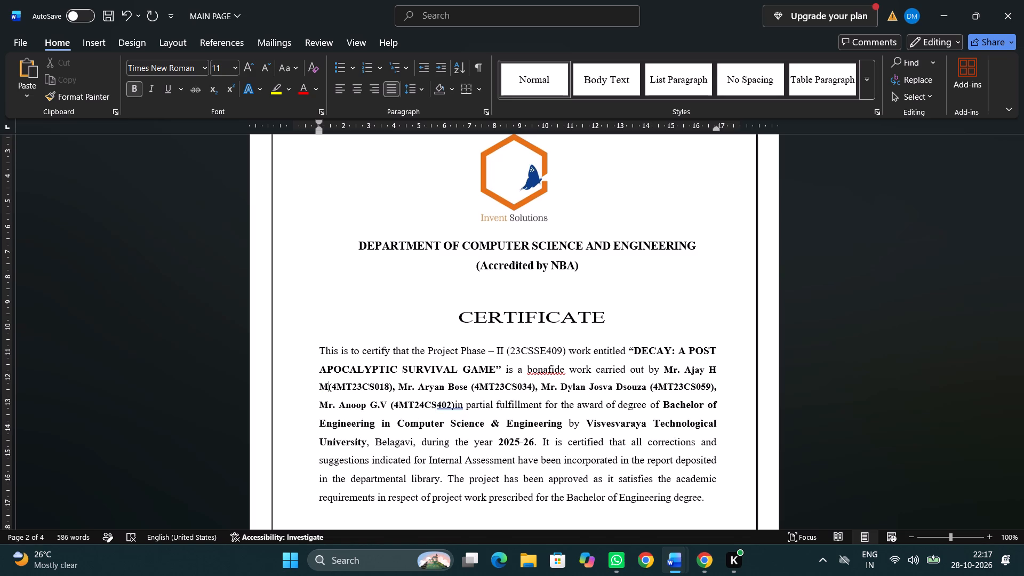
# Rewrite the first group member's initials in the certificate as "H.M", with a space before the bracketed registration number.
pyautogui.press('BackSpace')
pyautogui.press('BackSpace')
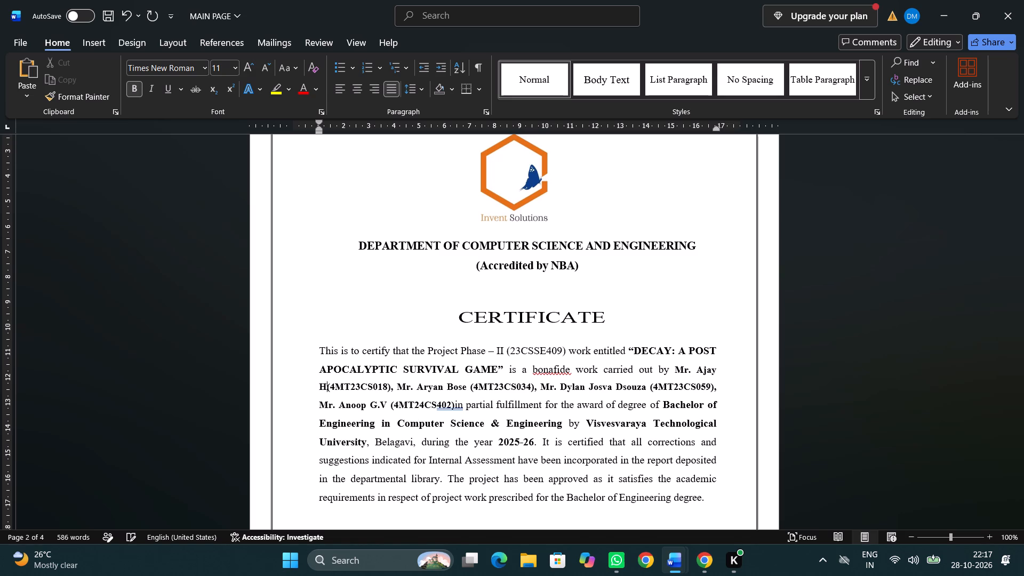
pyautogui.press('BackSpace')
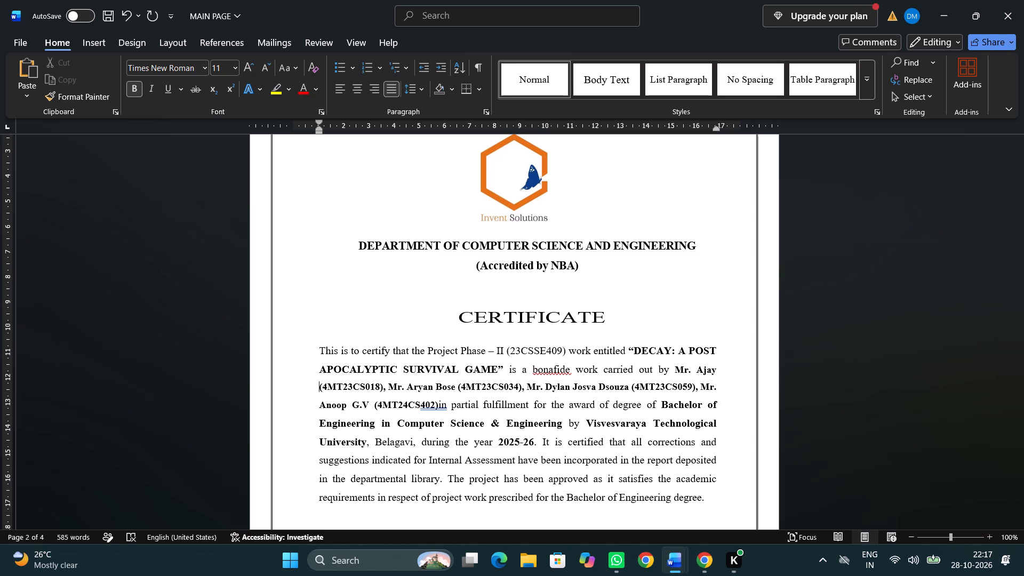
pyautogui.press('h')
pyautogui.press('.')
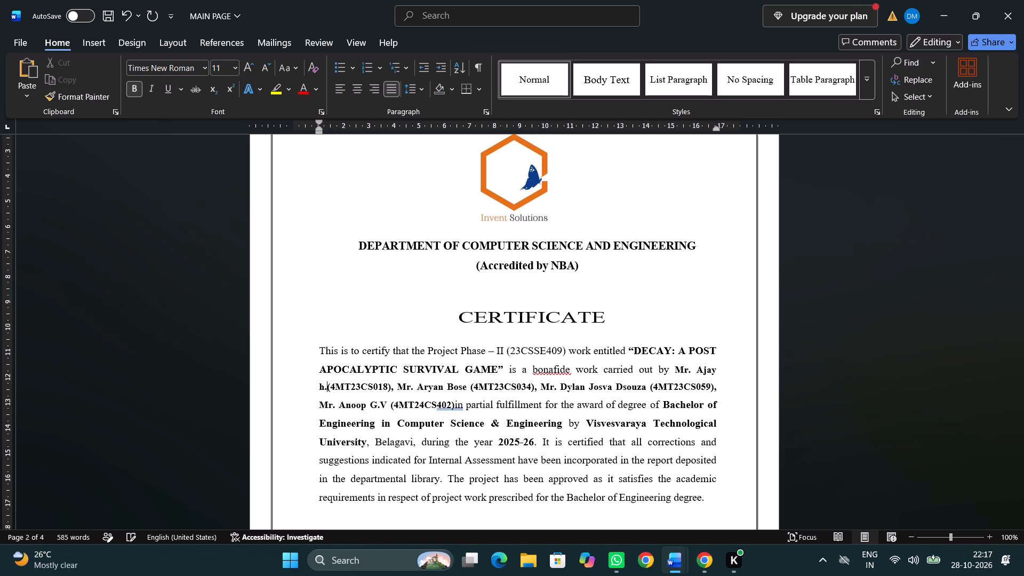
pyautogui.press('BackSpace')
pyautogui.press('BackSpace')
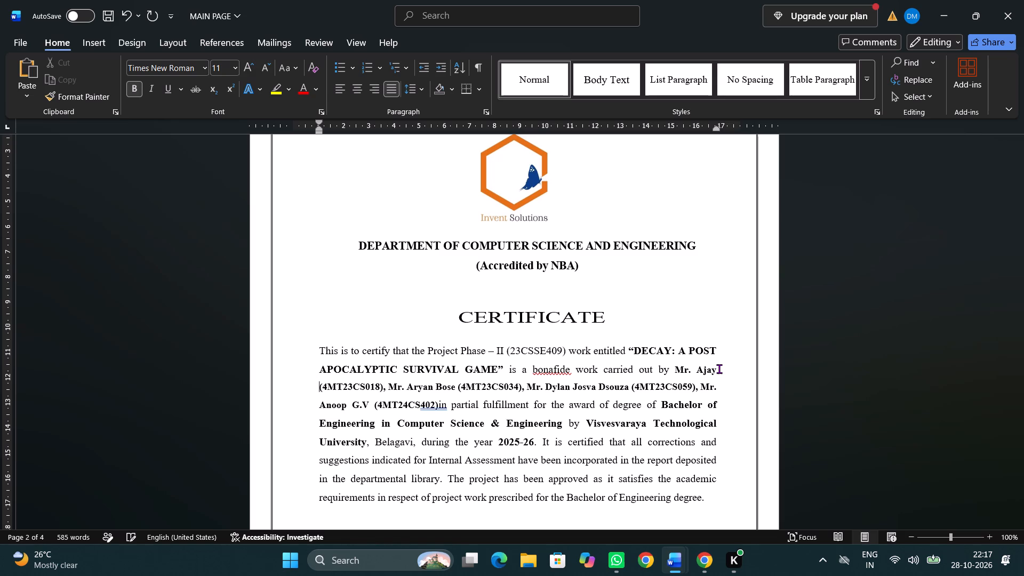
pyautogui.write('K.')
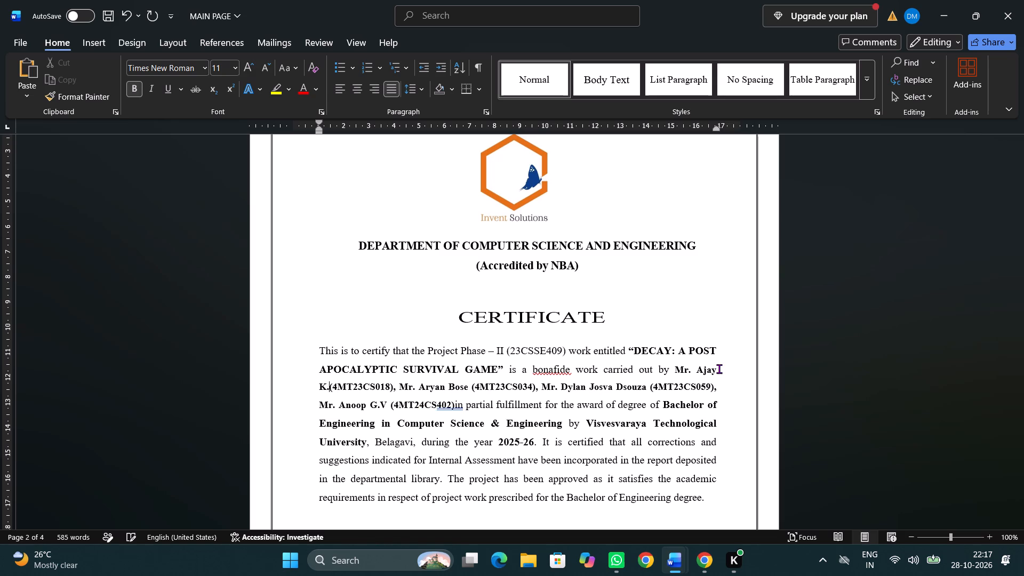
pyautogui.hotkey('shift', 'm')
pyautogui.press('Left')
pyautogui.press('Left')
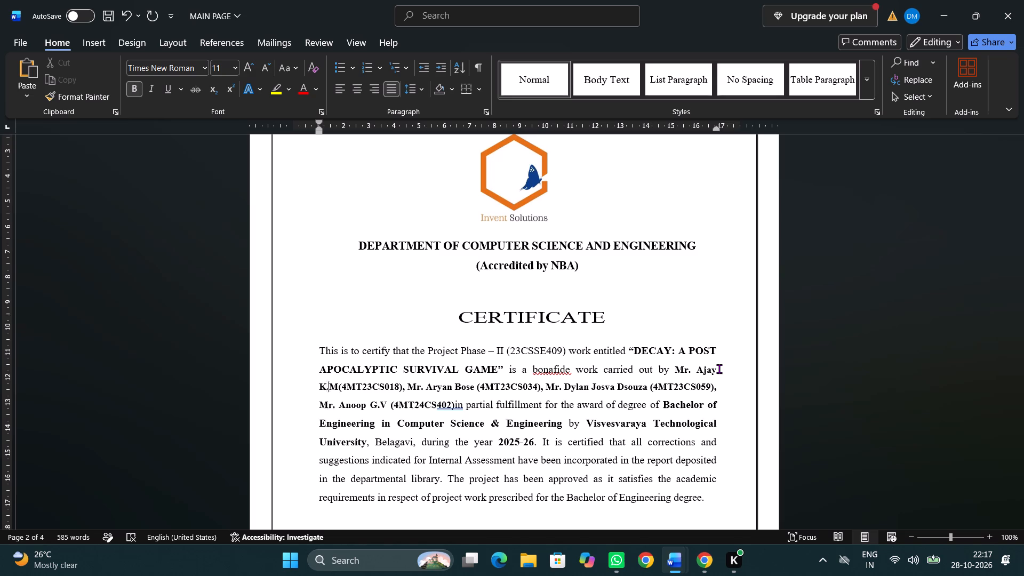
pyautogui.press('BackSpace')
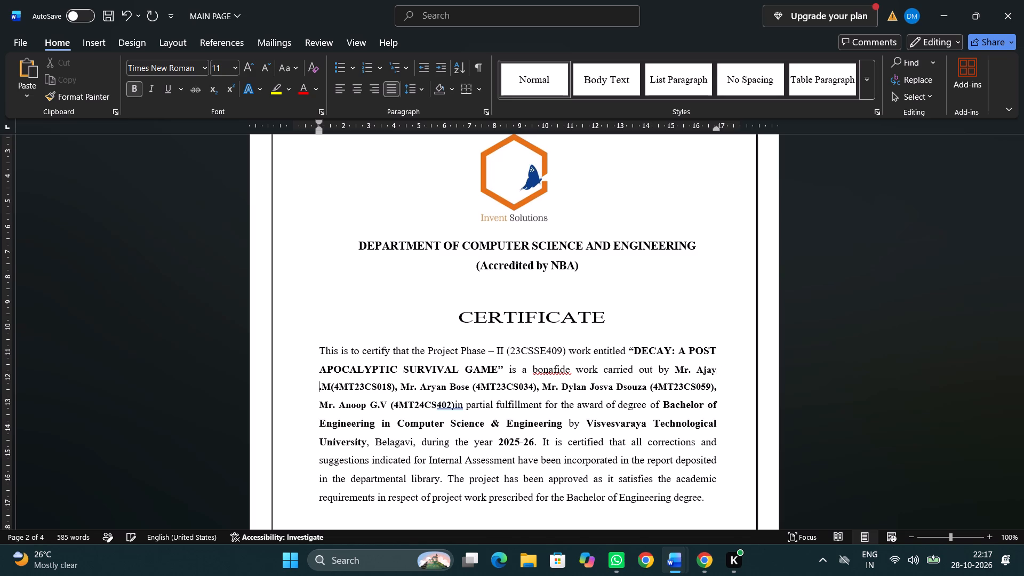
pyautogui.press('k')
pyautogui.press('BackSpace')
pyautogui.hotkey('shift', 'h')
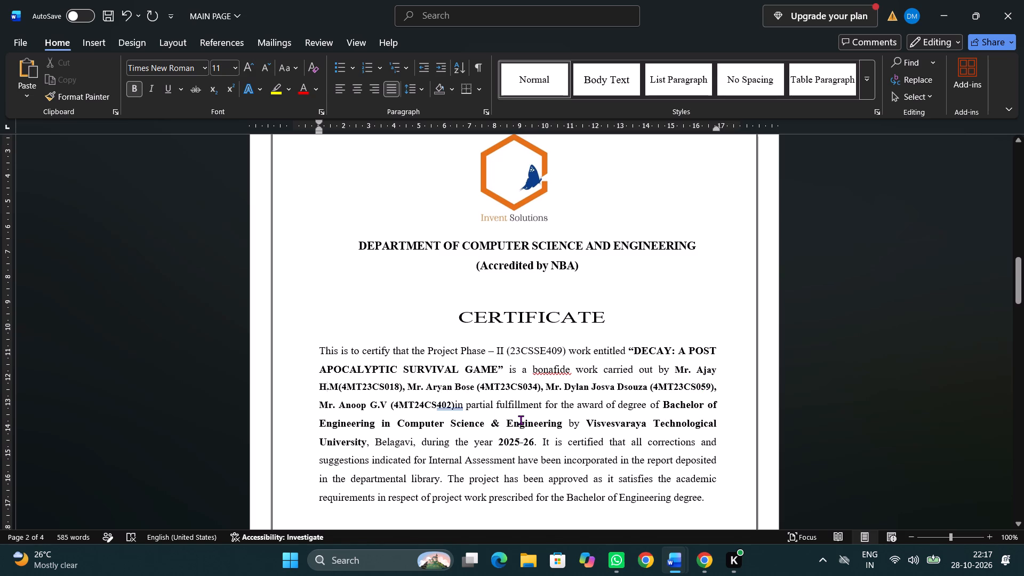
pyautogui.click(337, 387)
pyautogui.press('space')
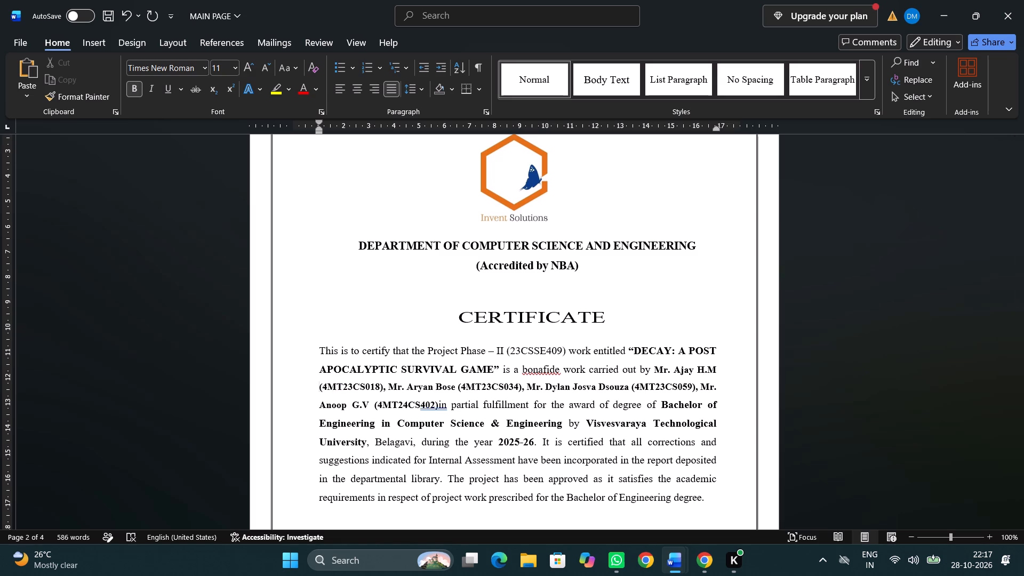
# Replace the bracketed registration number after the first student's name with the first group member's registration number.
pyautogui.click(382, 389)
pyautogui.press('Left')
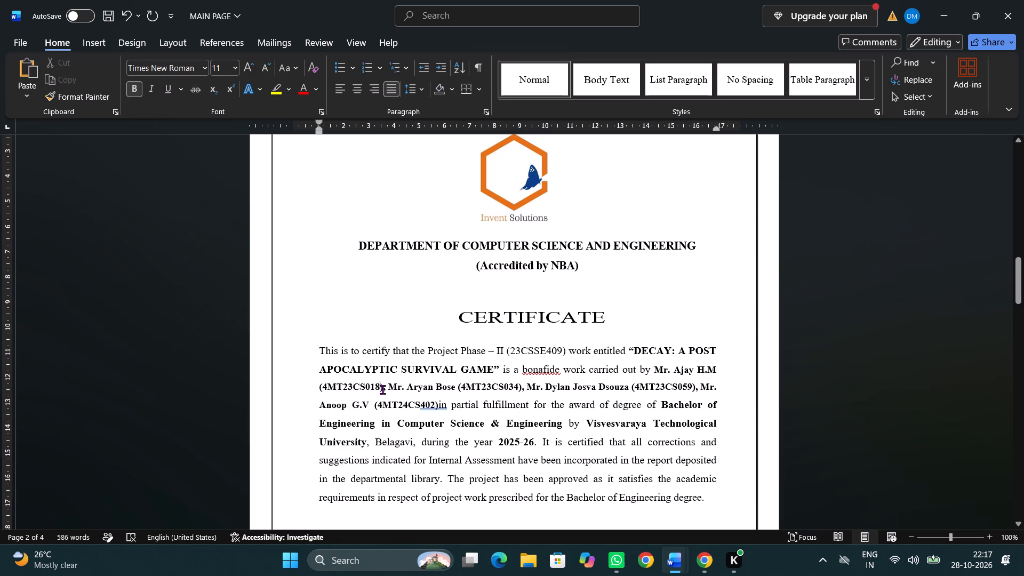
pyautogui.press('BackSpace')
pyautogui.press('BackSpace')
pyautogui.press('BackSpace')
pyautogui.press('BackSpace')
pyautogui.press('BackSpace')
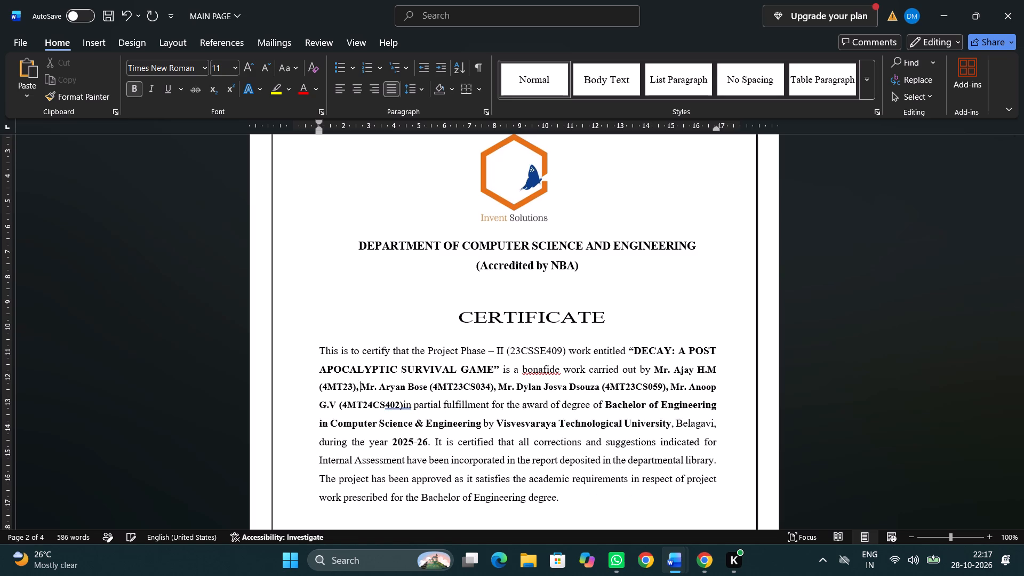
pyautogui.press('BackSpace')
pyautogui.press('BackSpace')
pyautogui.press('BackSpace')
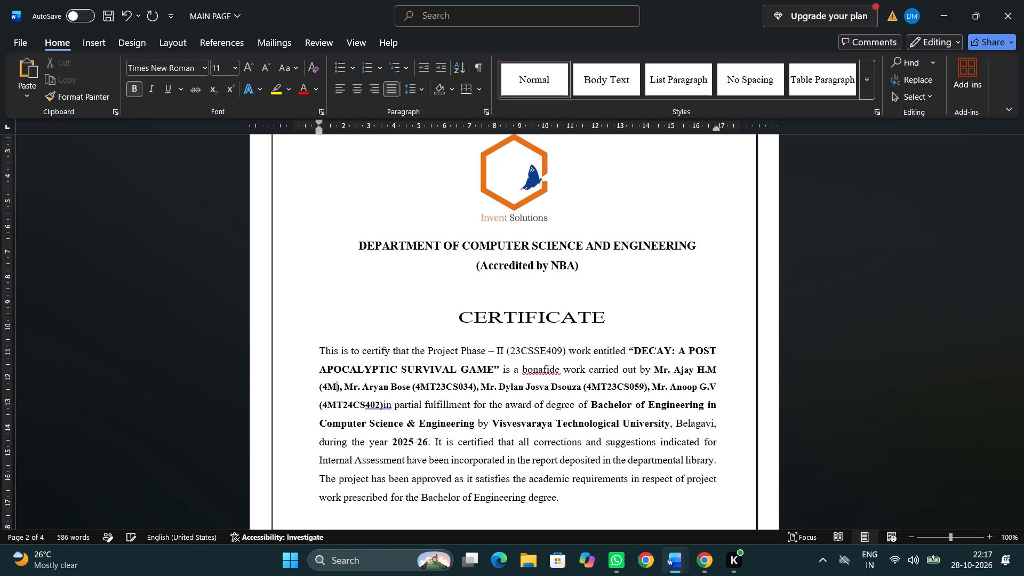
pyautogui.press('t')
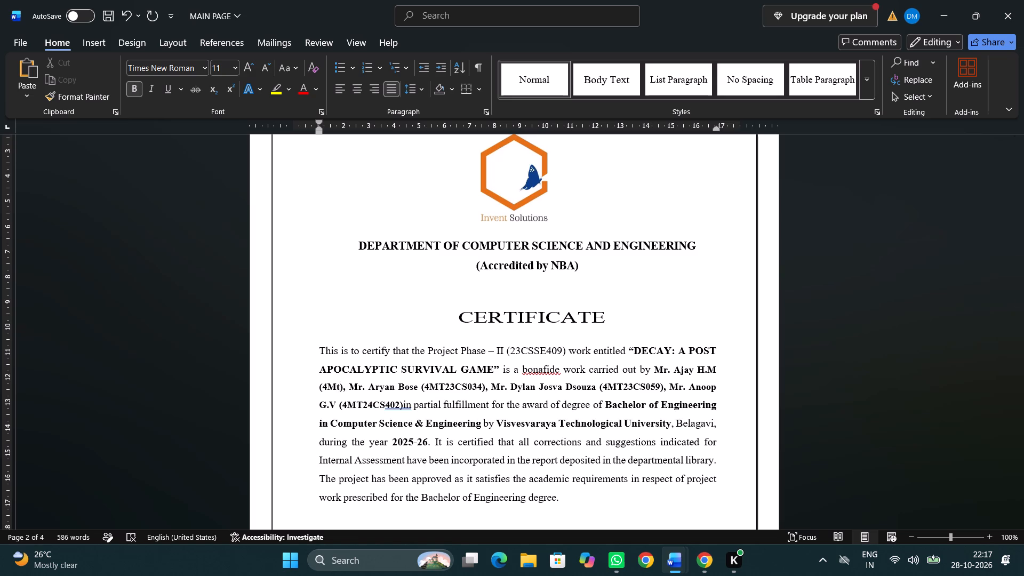
pyautogui.press('BackSpace')
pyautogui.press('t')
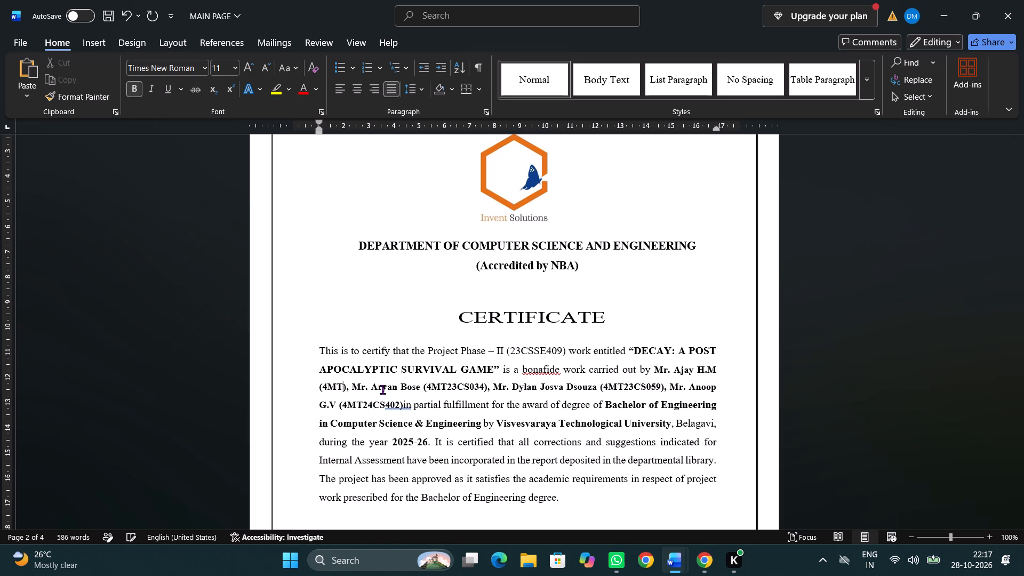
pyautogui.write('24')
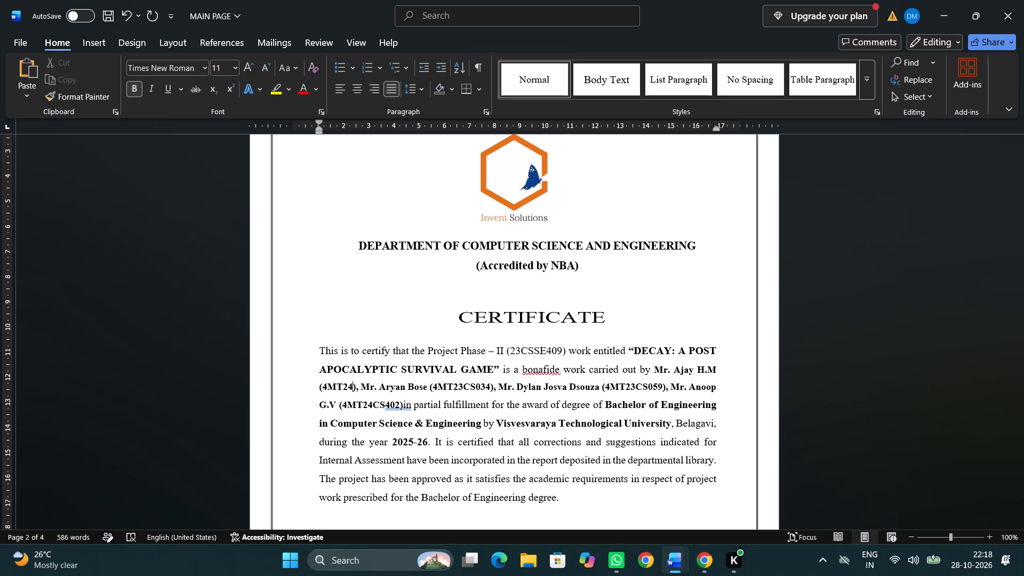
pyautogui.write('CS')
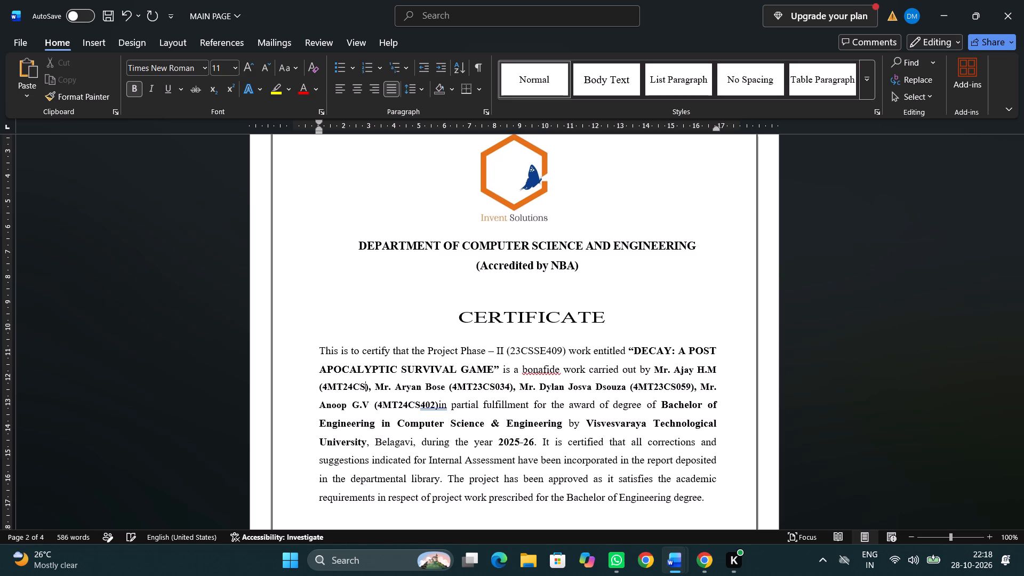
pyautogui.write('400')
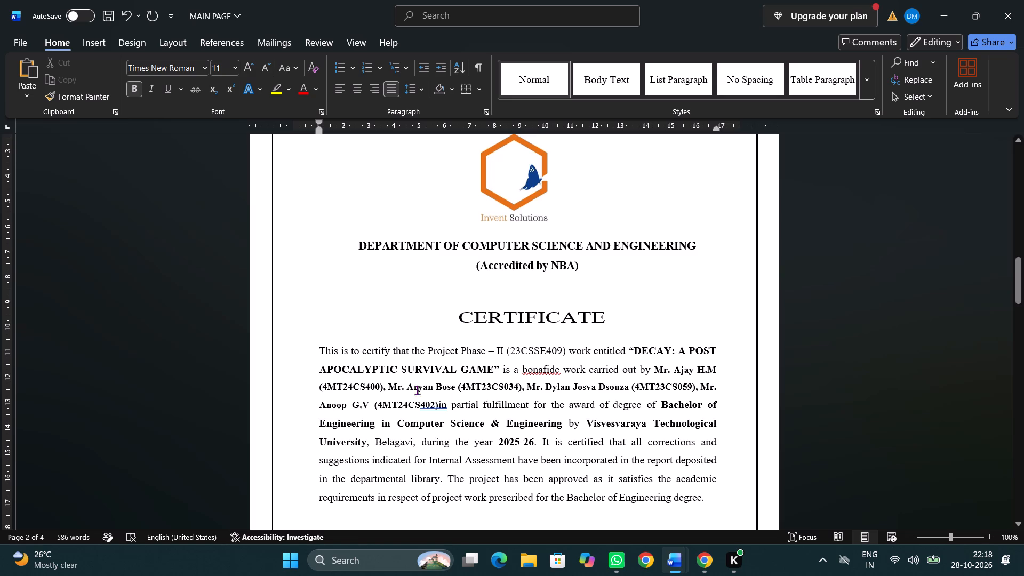
# Replace the second student's name after "Mr." in the certificate paragraph with the second group member's full name.
pyautogui.click(454, 387)
pyautogui.press('BackSpace')
pyautogui.press('BackSpace')
pyautogui.press('BackSpace')
pyautogui.press('BackSpace')
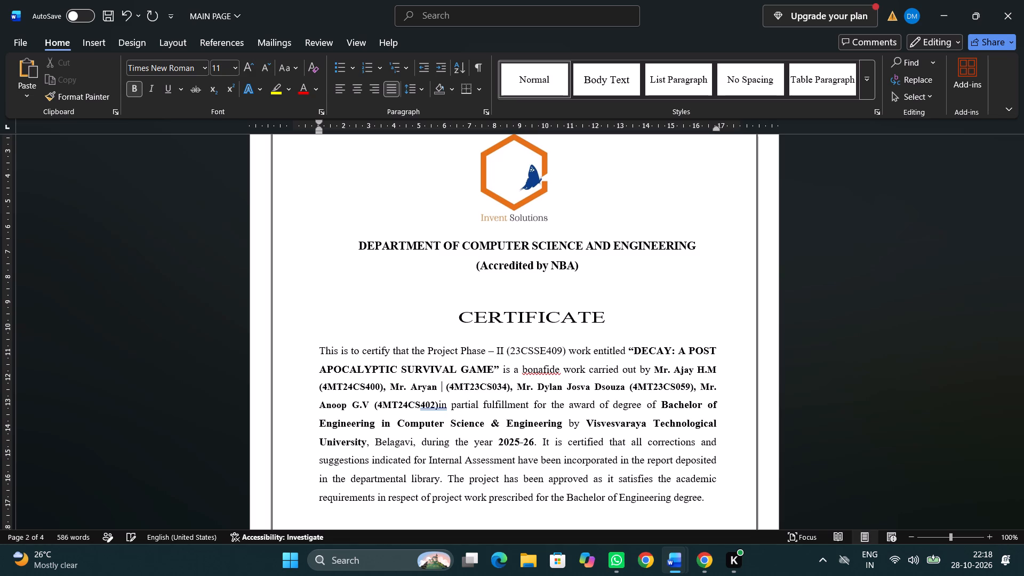
pyautogui.press('BackSpace')
pyautogui.press('BackSpace')
pyautogui.press('BackSpace')
pyautogui.press('BackSpace')
pyautogui.press('BackSpace')
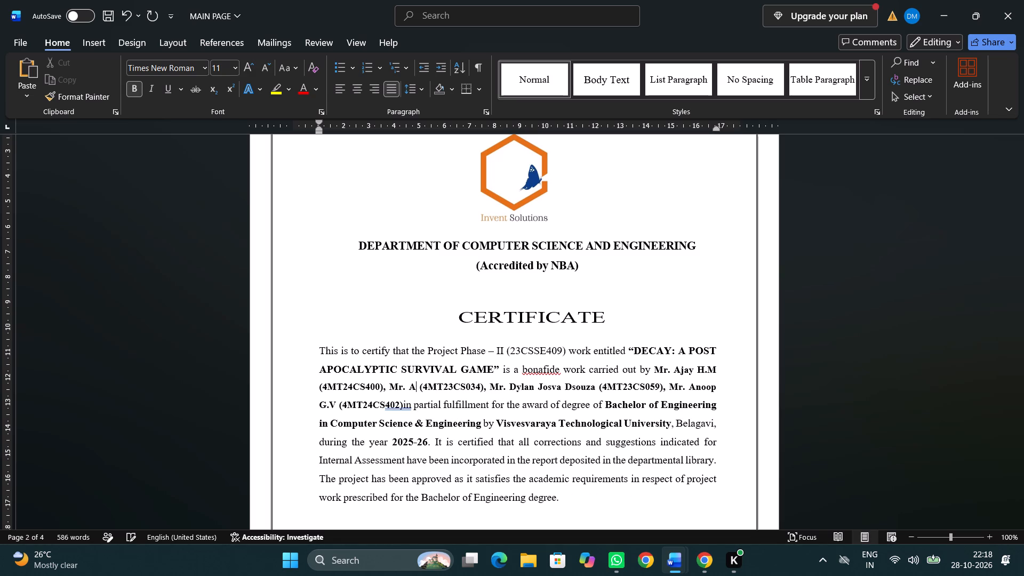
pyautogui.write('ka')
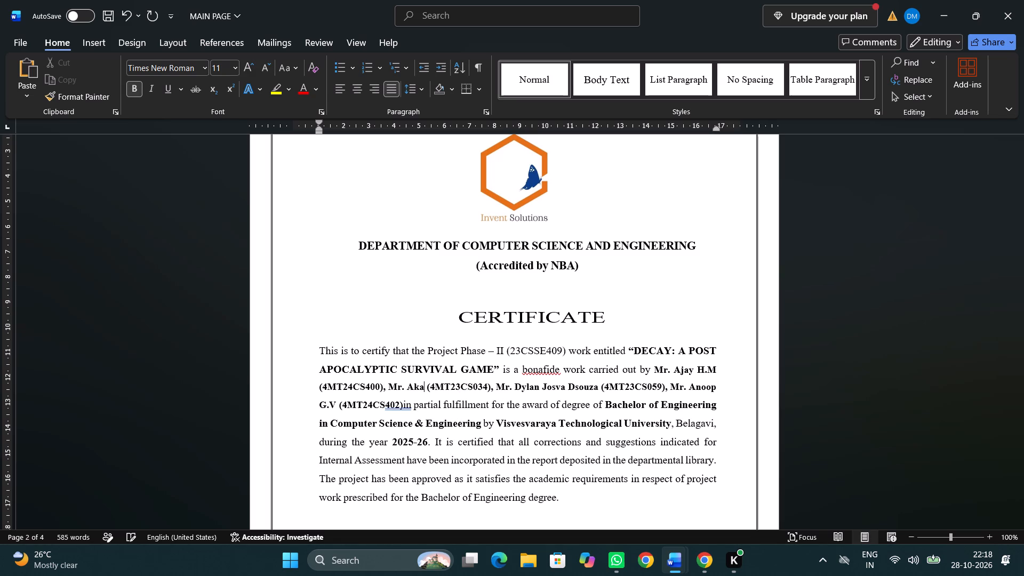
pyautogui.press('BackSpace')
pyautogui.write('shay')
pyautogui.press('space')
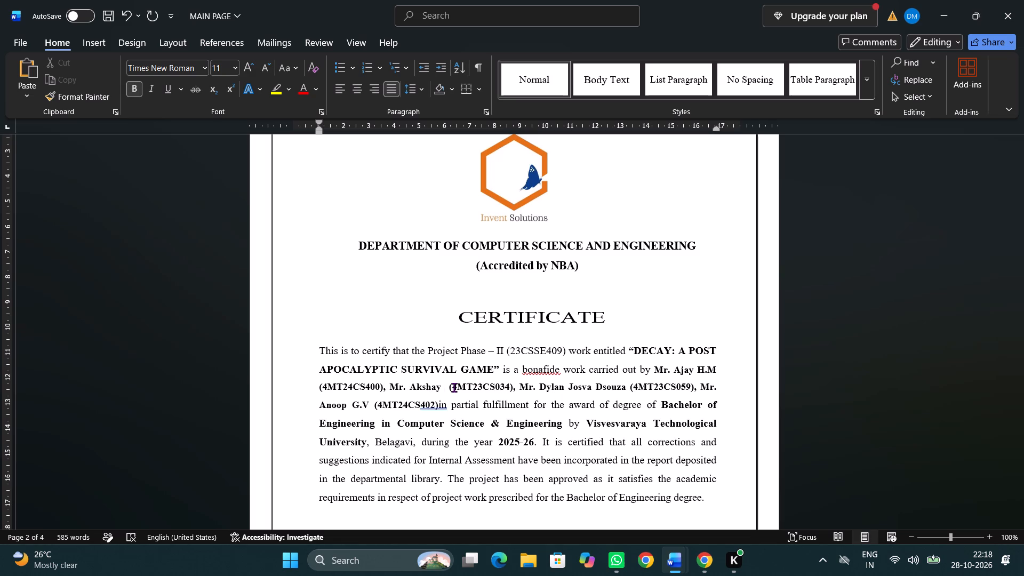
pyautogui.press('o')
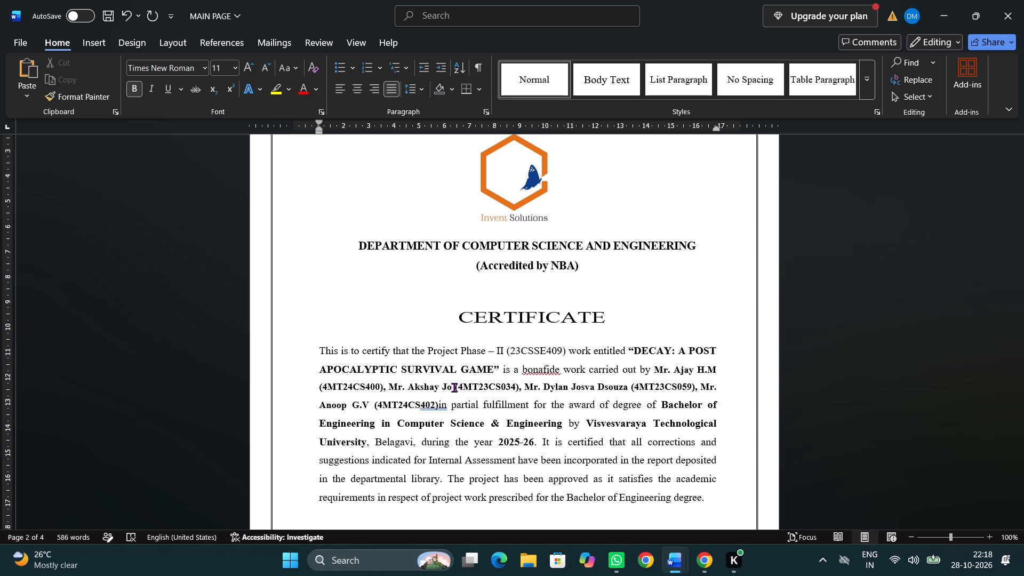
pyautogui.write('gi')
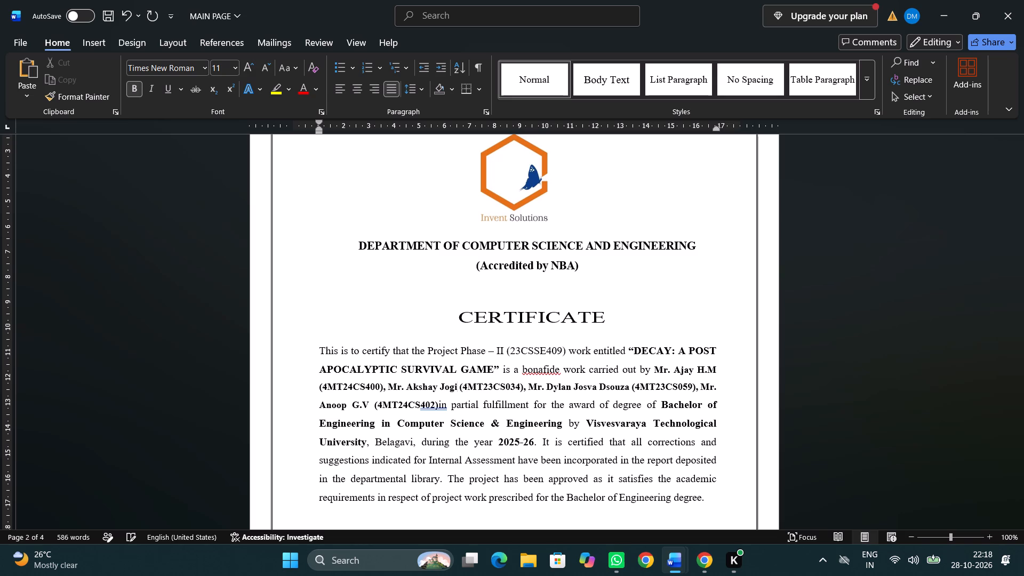
# Replace the bracketed registration number after the second group member's name in the certificate with that member's own number, using capital letters CS.
pyautogui.click(521, 387)
pyautogui.press('BackSpace')
pyautogui.press('BackSpace')
pyautogui.press('BackSpace')
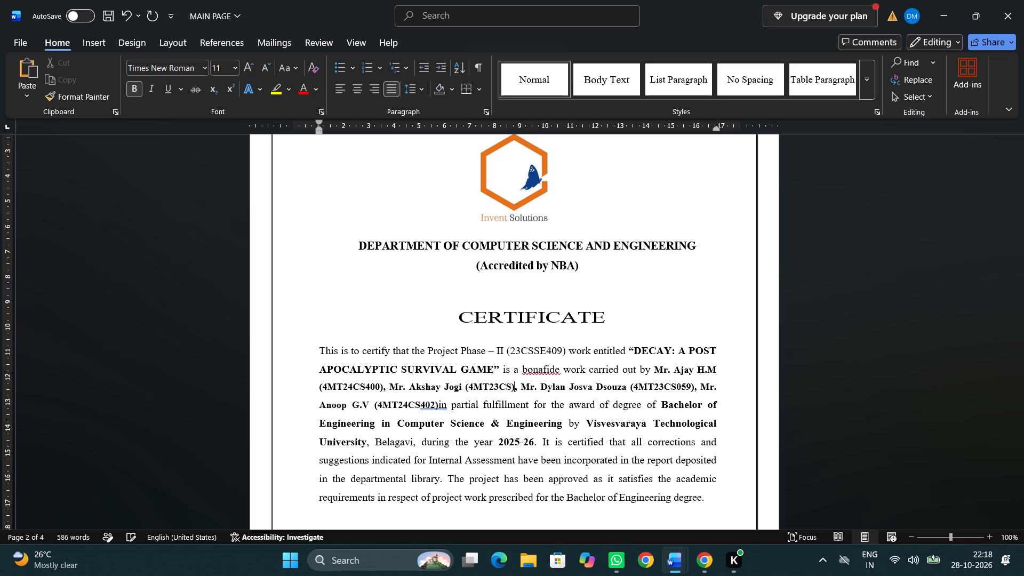
pyautogui.press('BackSpace')
pyautogui.press('BackSpace')
pyautogui.press('BackSpace')
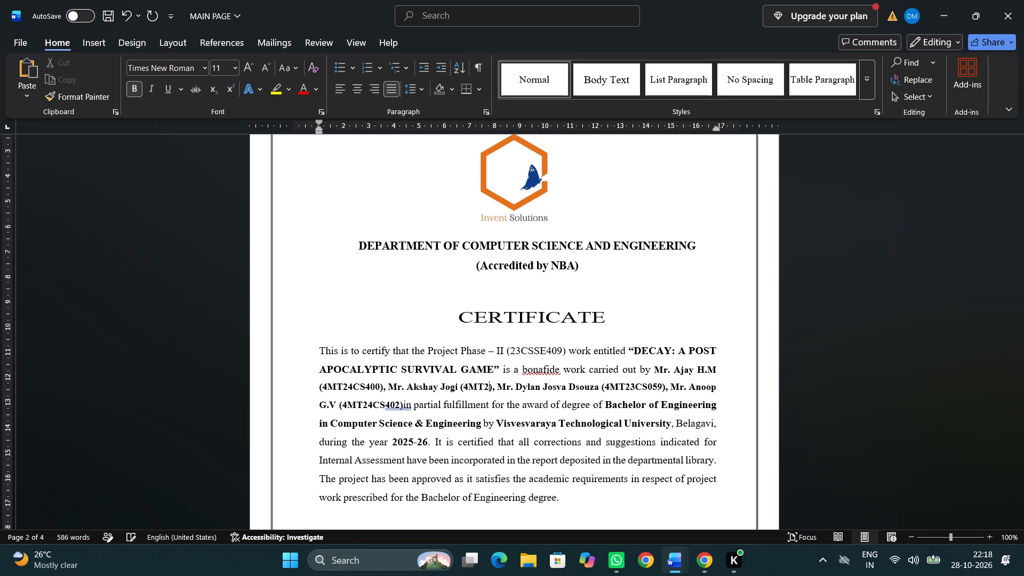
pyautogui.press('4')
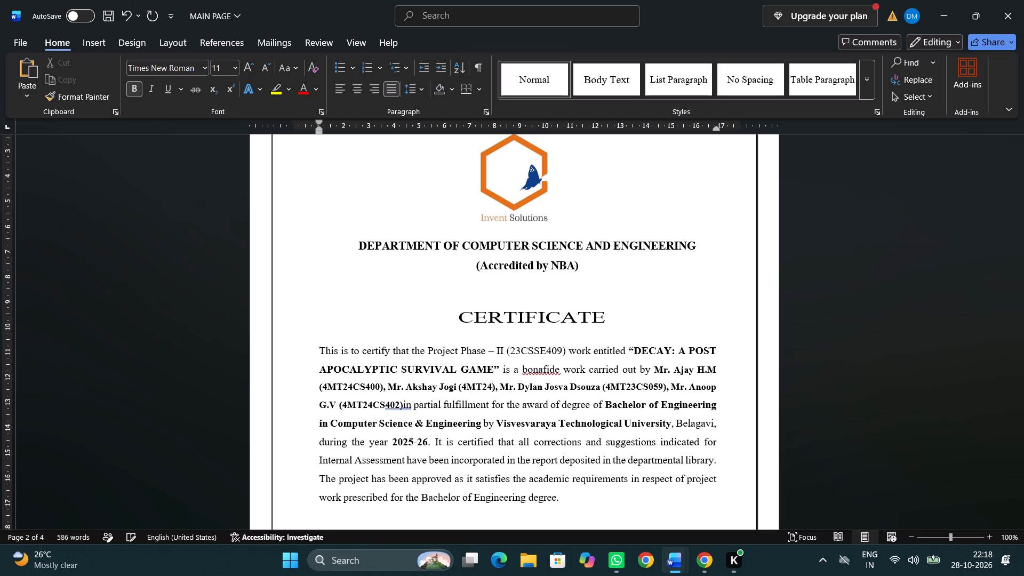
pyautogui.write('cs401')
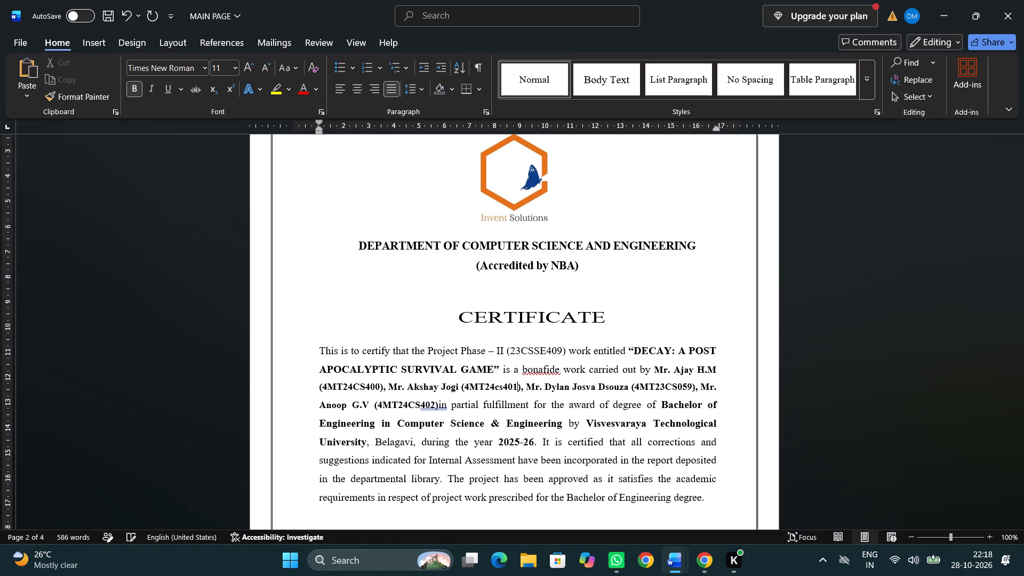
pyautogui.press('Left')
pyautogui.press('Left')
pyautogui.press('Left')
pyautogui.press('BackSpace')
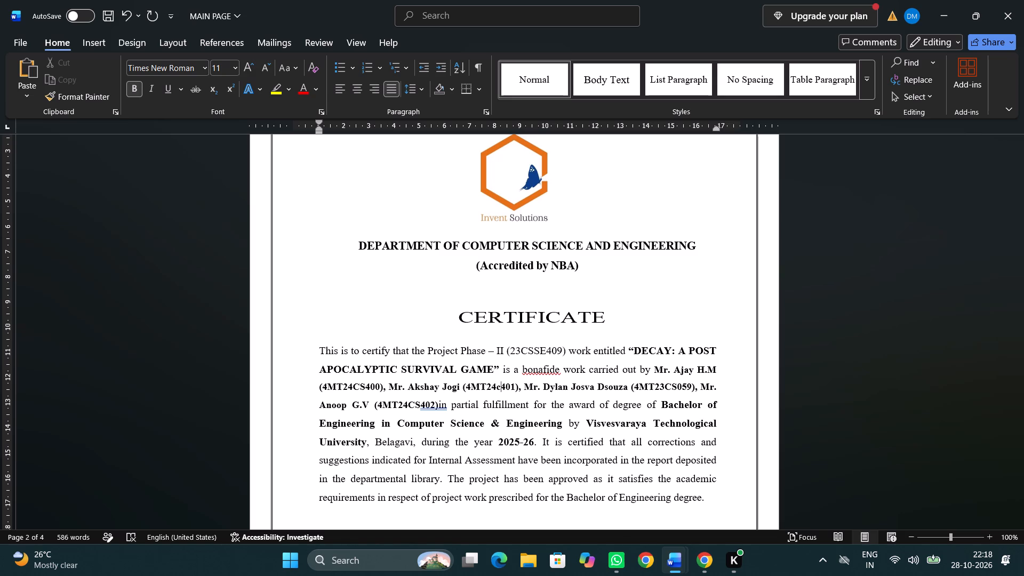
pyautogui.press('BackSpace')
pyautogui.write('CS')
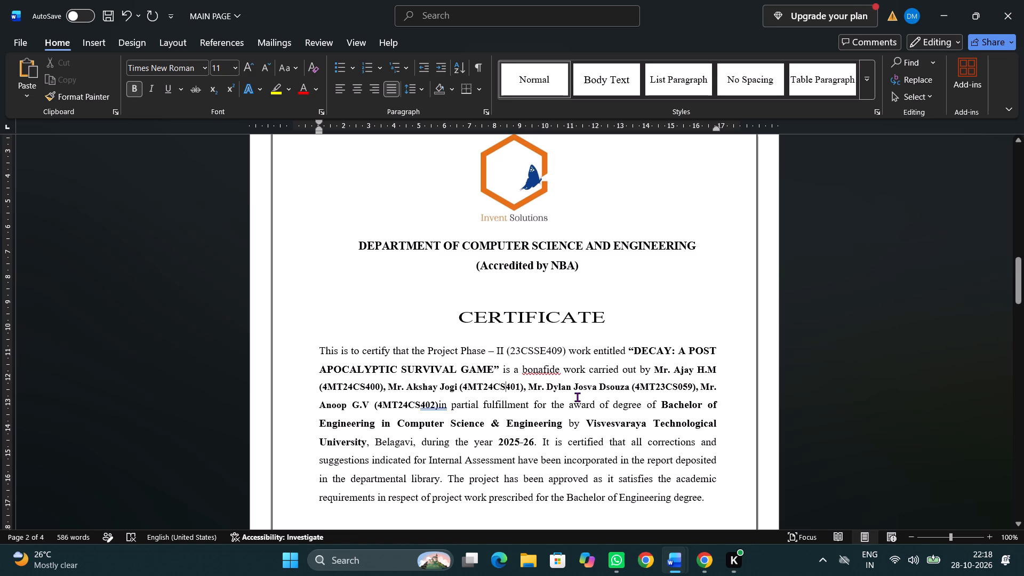
# Replace the third student's name after "Mr." in the certificate paragraph with the third group member's full name.
pyautogui.click(631, 389)
pyautogui.press('Left')
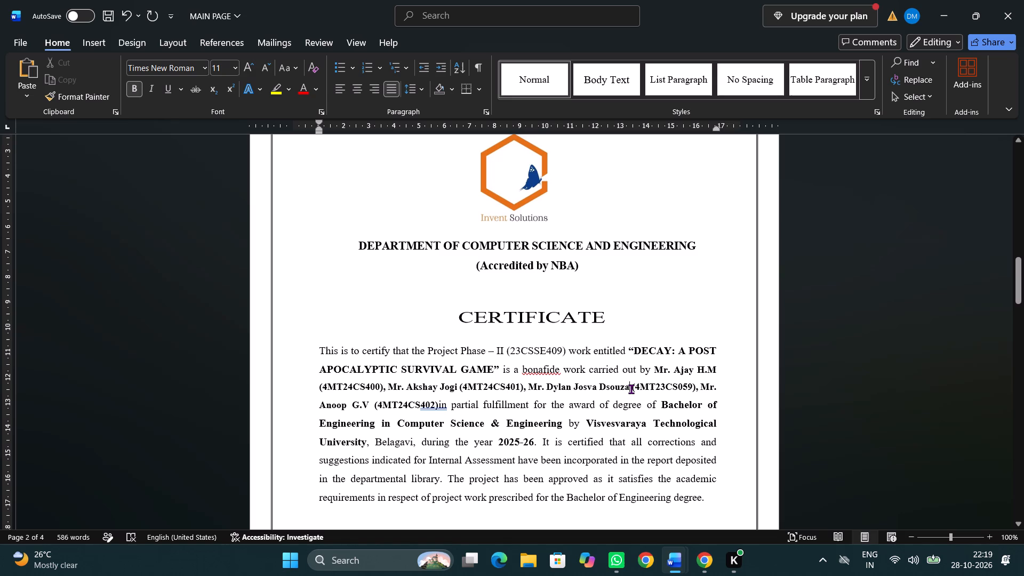
pyautogui.press('BackSpace')
pyautogui.press('BackSpace')
pyautogui.press('BackSpace')
pyautogui.press('BackSpace')
pyautogui.press('BackSpace')
pyautogui.press('BackSpace')
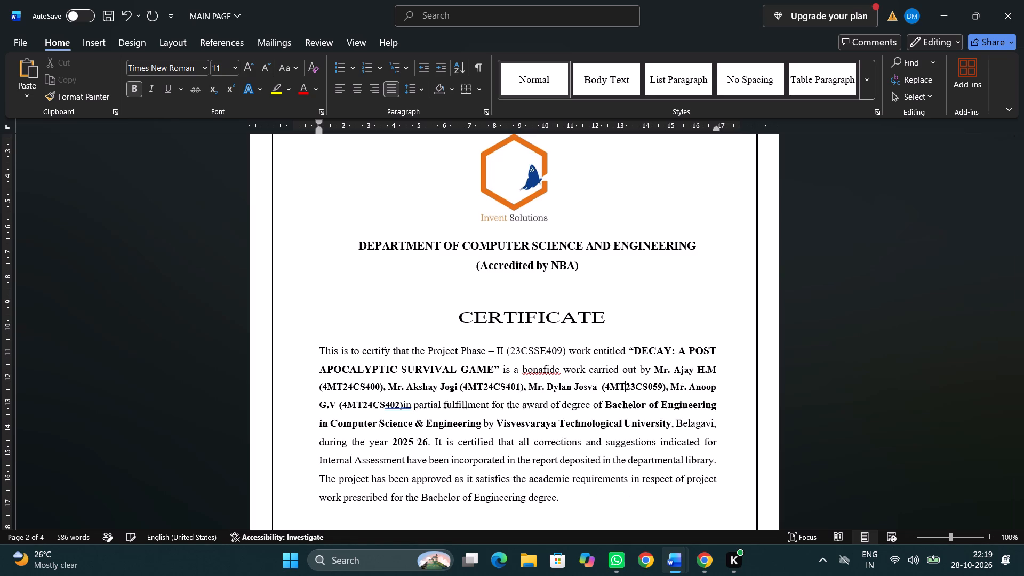
pyautogui.press('BackSpace')
pyautogui.press('BackSpace')
pyautogui.press('BackSpace')
pyautogui.press('BackSpace')
pyautogui.press('BackSpace')
pyautogui.press('BackSpace')
pyautogui.press('BackSpace')
pyautogui.press('BackSpace')
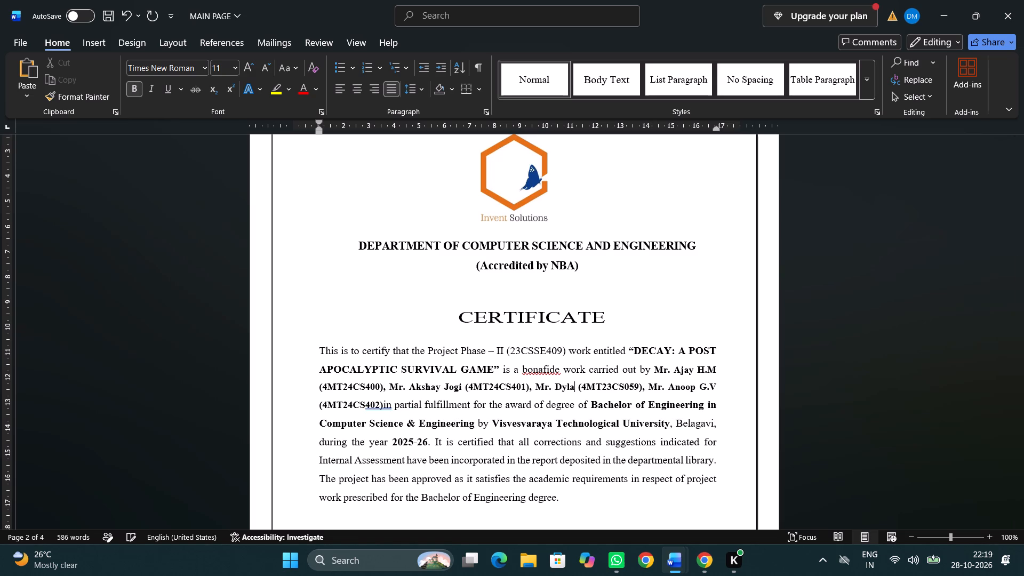
pyautogui.press('BackSpace')
pyautogui.press('BackSpace')
pyautogui.press('BackSpace')
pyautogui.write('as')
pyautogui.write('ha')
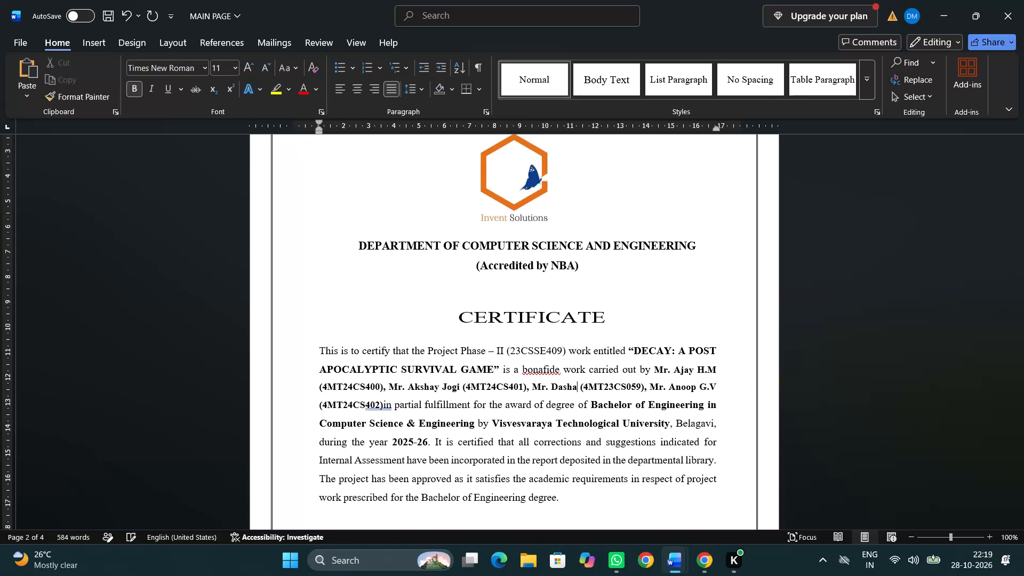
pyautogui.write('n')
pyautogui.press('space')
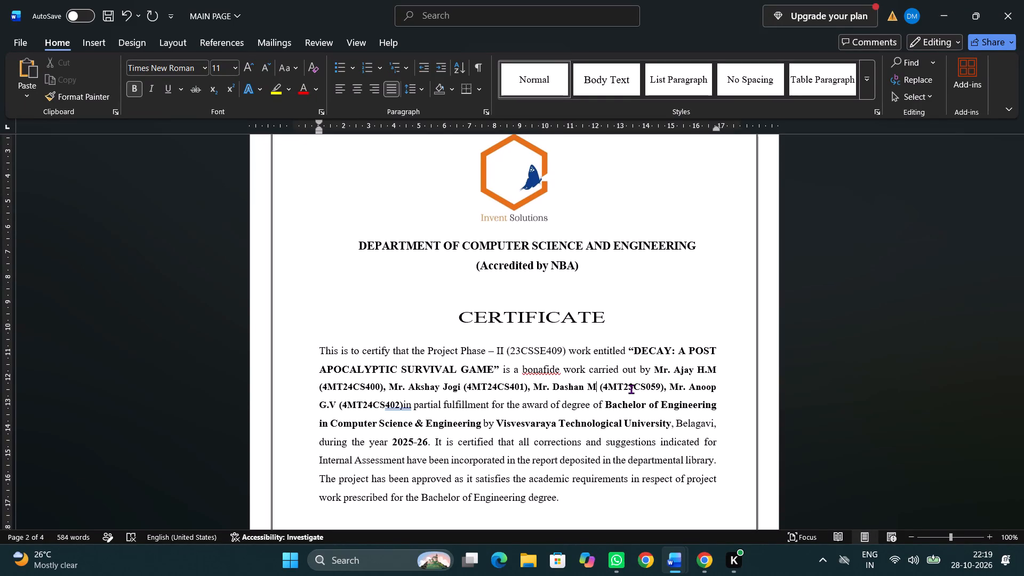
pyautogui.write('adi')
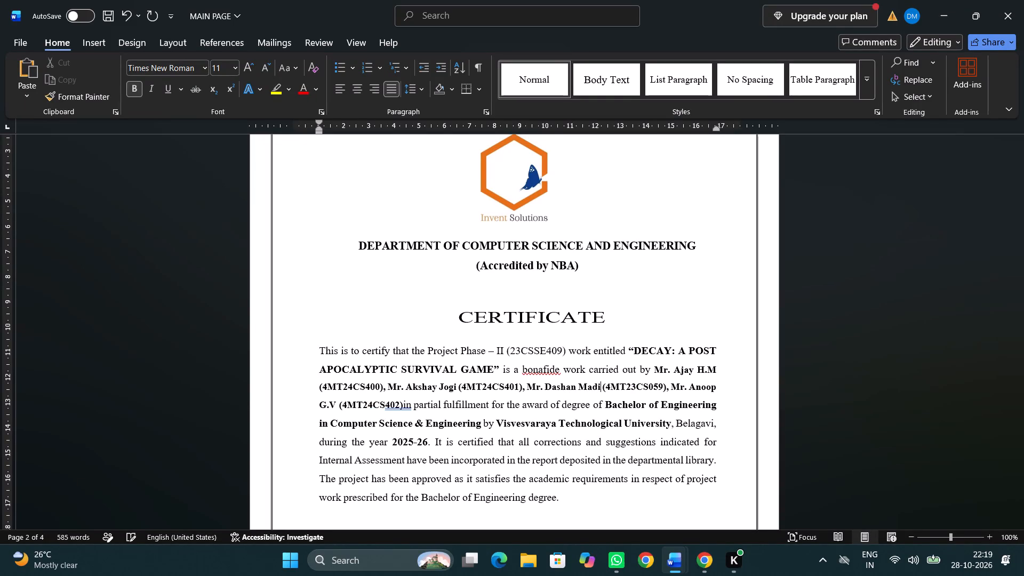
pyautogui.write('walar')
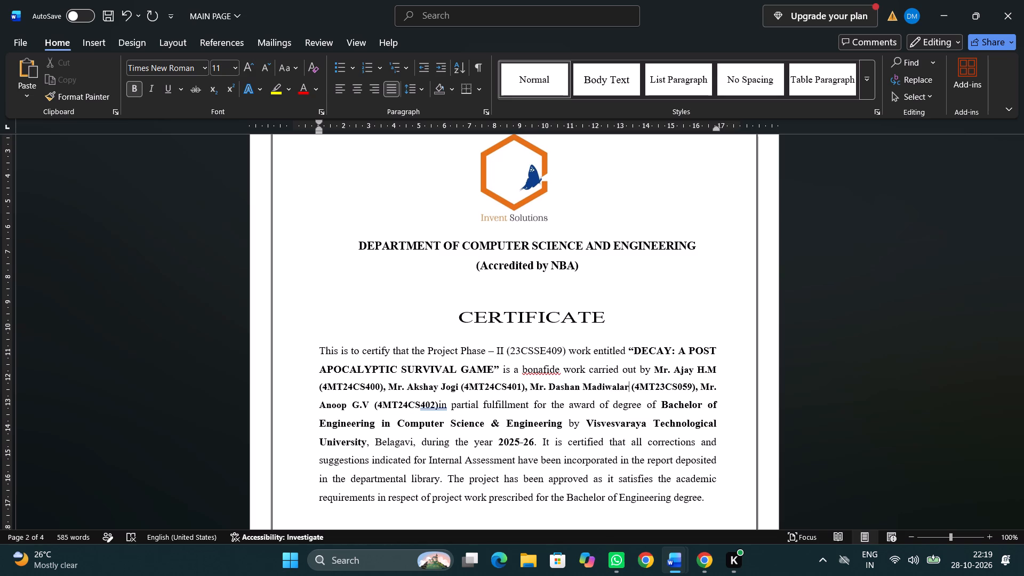
# Change the closing digits of the bracketed registration number after the third student's name to match the third group member's number.
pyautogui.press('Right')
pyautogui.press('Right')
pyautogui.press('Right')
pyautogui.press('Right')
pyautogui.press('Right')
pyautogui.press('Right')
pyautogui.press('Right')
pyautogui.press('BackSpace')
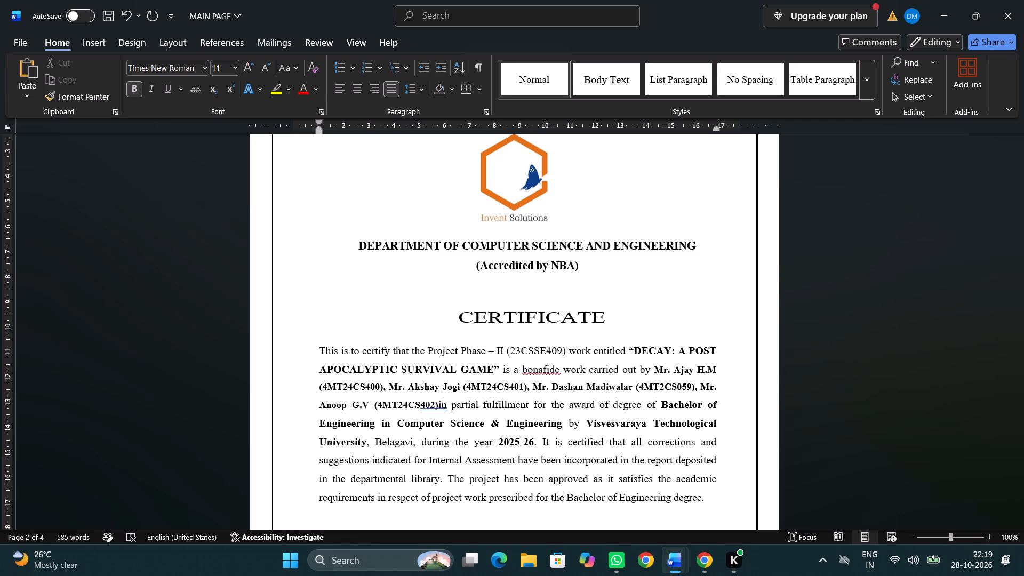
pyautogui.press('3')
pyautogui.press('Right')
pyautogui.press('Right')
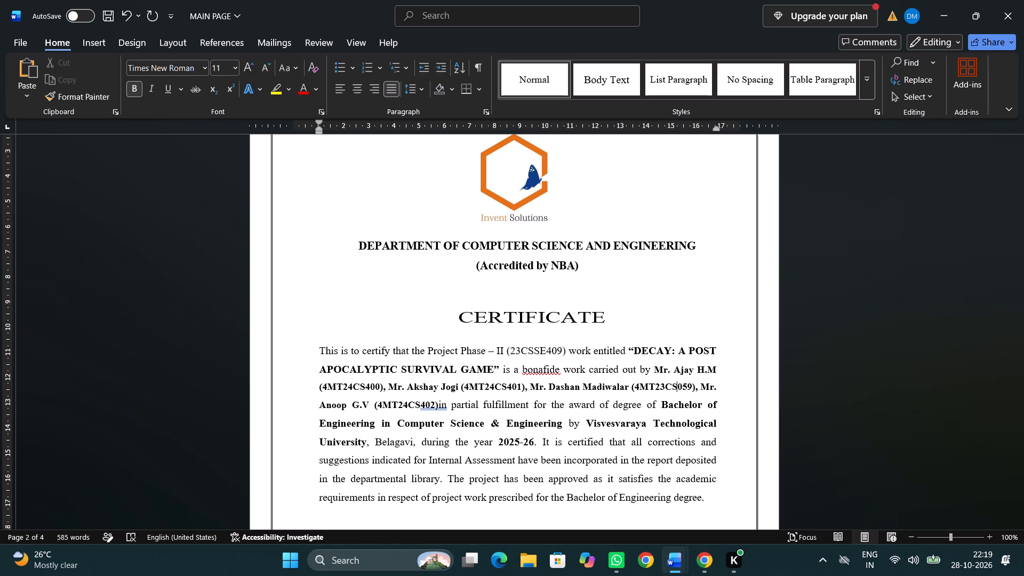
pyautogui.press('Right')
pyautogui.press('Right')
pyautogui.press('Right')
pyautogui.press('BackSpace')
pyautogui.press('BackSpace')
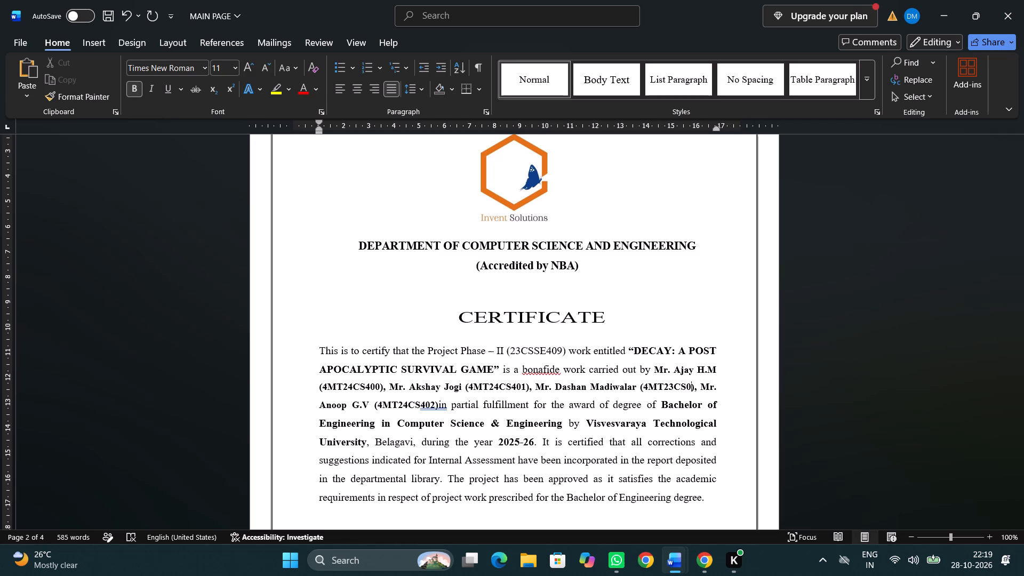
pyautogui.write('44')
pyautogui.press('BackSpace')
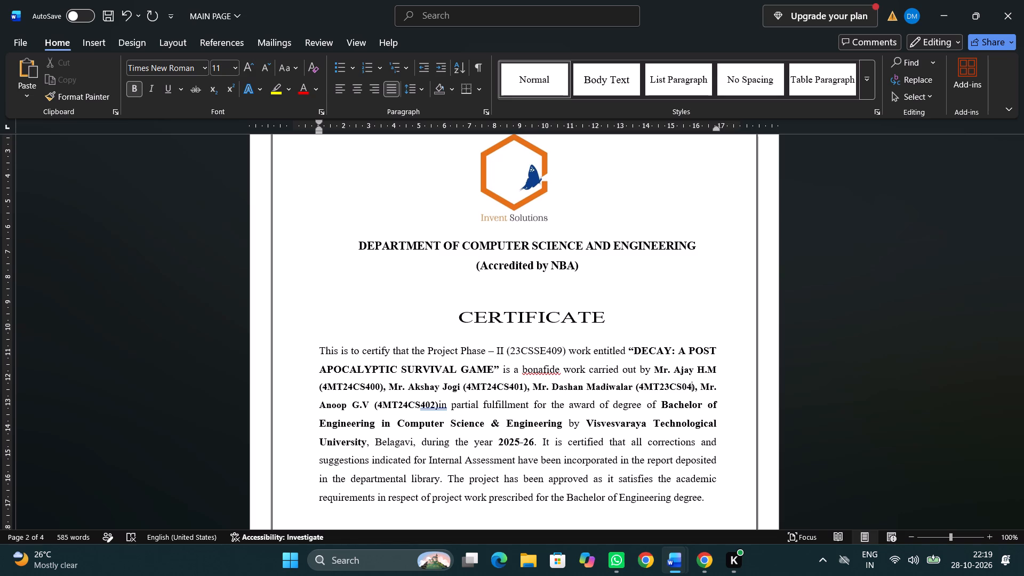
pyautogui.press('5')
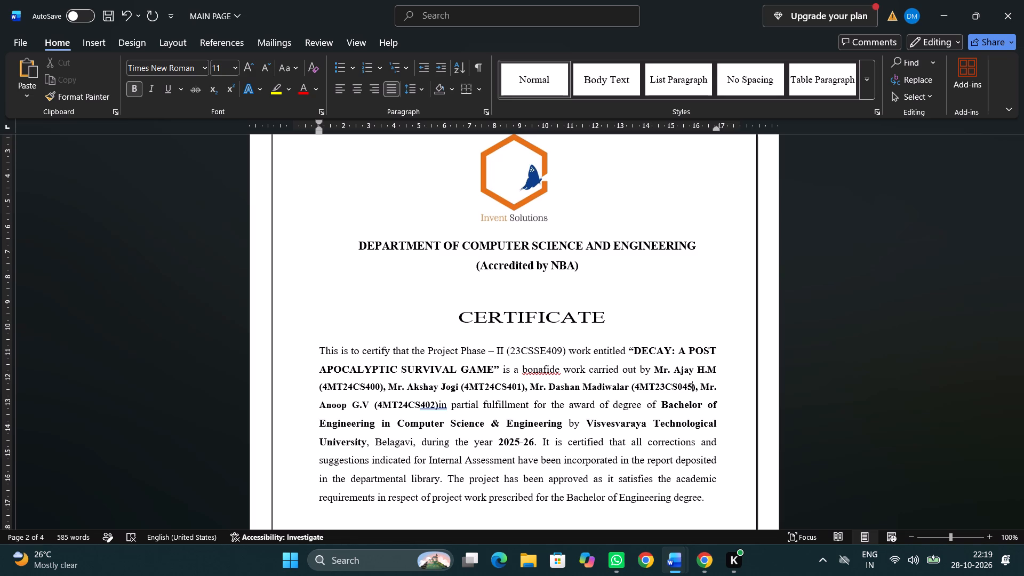
# Replace the fourth student's name after "Mr." in the certificate paragraph with the fourth group member's full name.
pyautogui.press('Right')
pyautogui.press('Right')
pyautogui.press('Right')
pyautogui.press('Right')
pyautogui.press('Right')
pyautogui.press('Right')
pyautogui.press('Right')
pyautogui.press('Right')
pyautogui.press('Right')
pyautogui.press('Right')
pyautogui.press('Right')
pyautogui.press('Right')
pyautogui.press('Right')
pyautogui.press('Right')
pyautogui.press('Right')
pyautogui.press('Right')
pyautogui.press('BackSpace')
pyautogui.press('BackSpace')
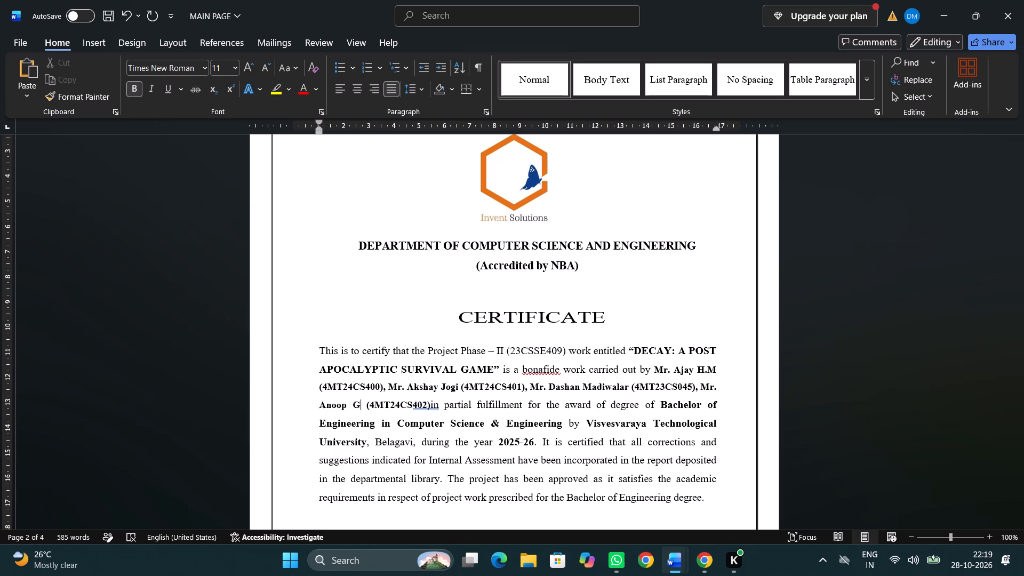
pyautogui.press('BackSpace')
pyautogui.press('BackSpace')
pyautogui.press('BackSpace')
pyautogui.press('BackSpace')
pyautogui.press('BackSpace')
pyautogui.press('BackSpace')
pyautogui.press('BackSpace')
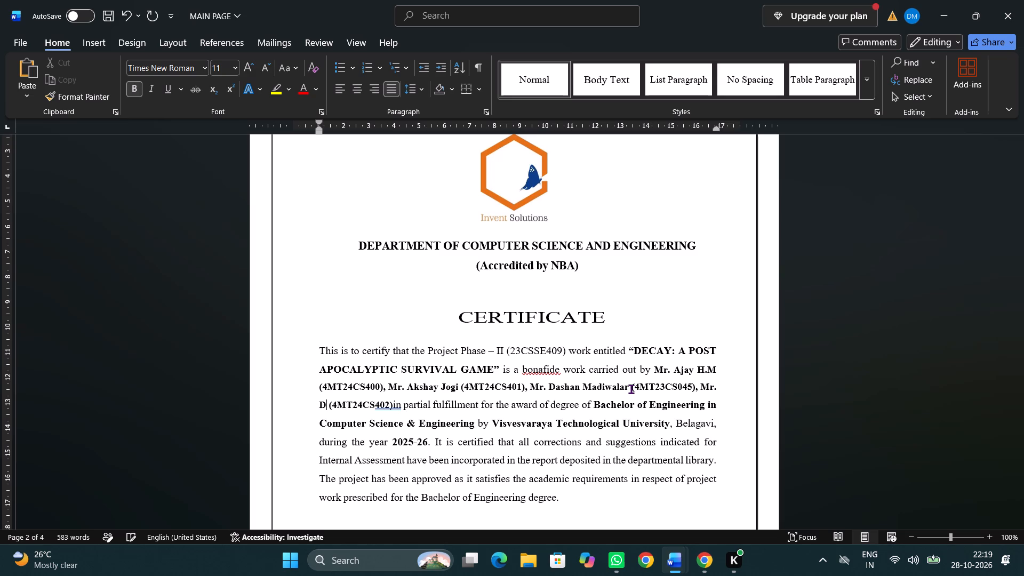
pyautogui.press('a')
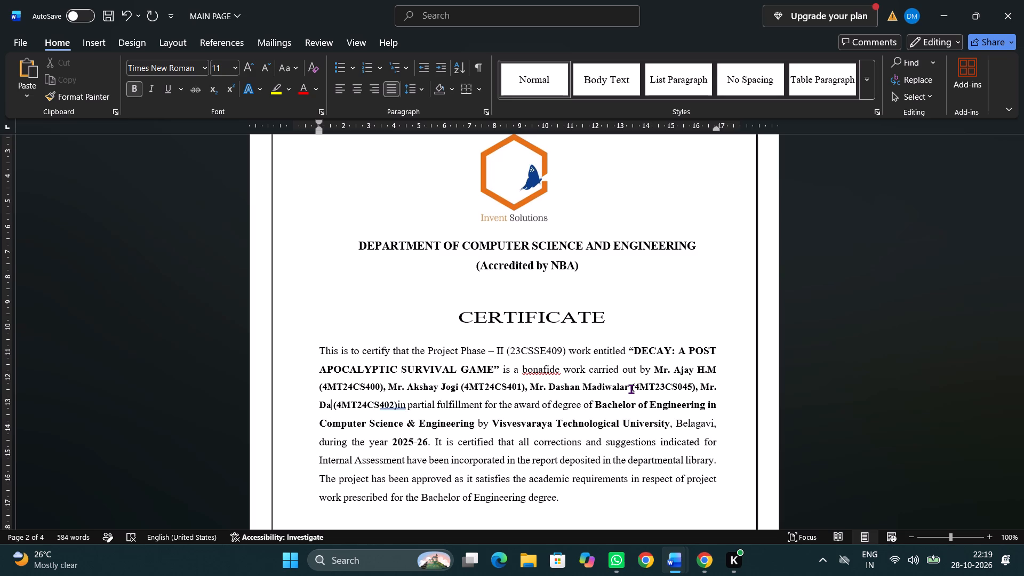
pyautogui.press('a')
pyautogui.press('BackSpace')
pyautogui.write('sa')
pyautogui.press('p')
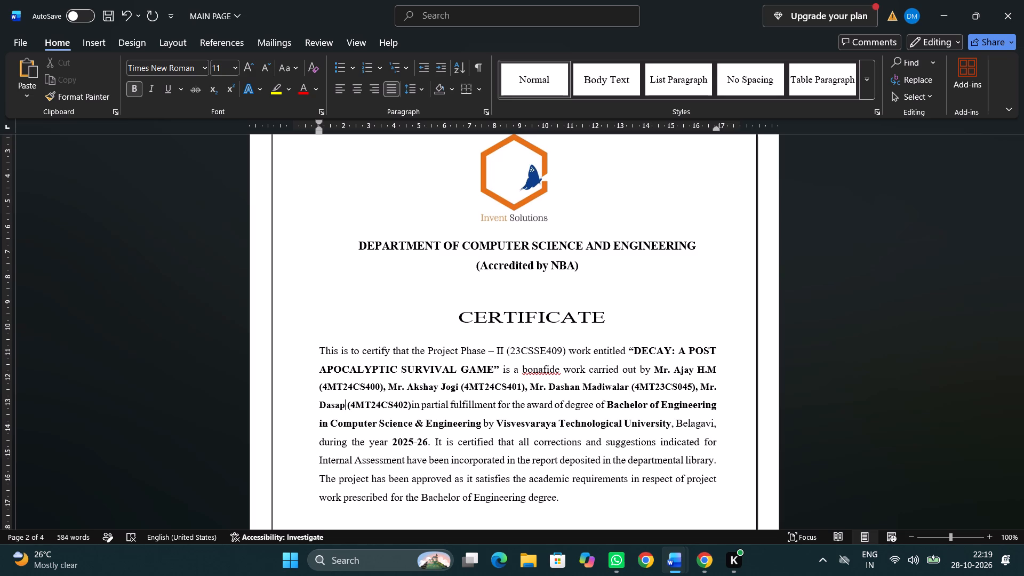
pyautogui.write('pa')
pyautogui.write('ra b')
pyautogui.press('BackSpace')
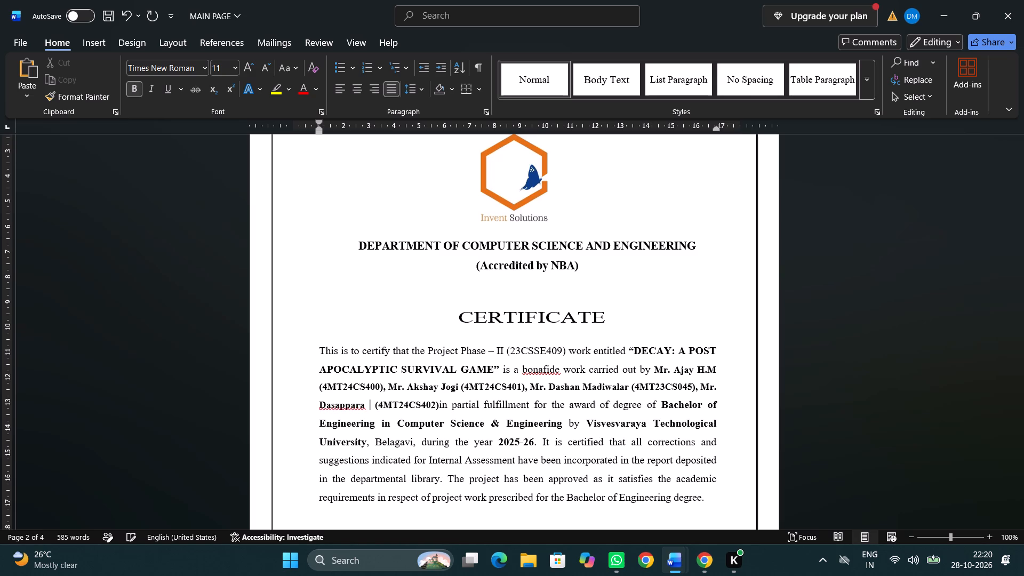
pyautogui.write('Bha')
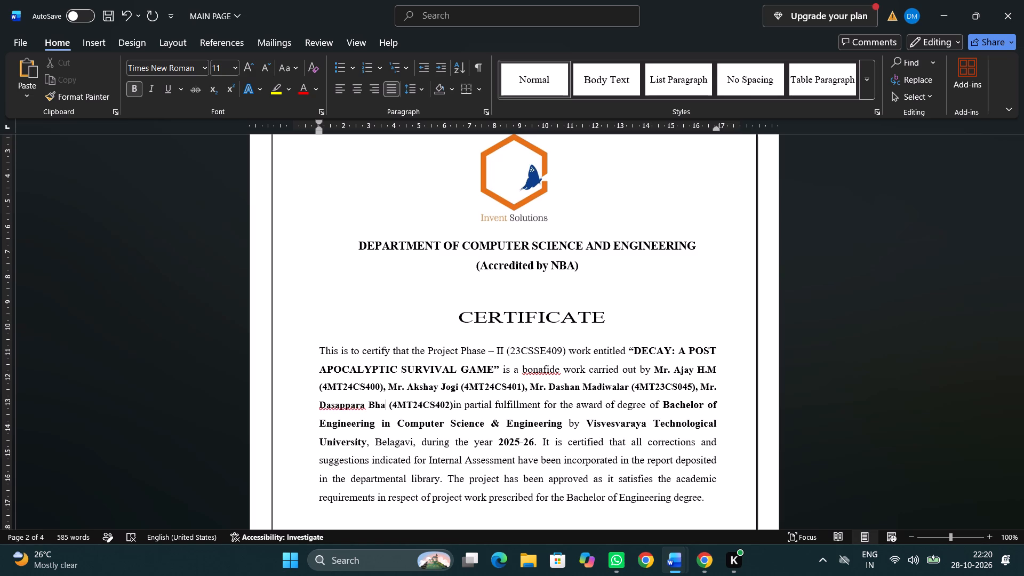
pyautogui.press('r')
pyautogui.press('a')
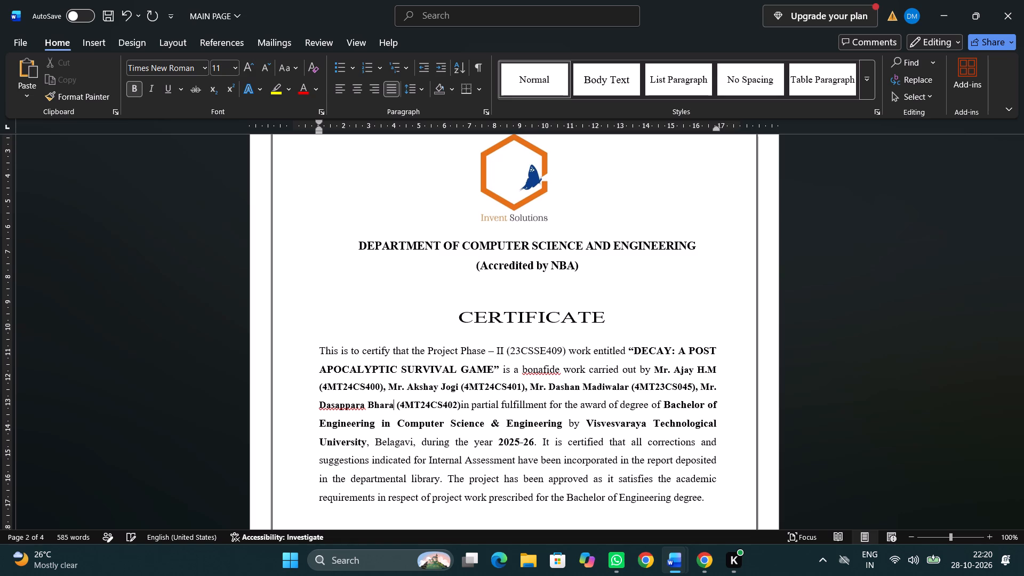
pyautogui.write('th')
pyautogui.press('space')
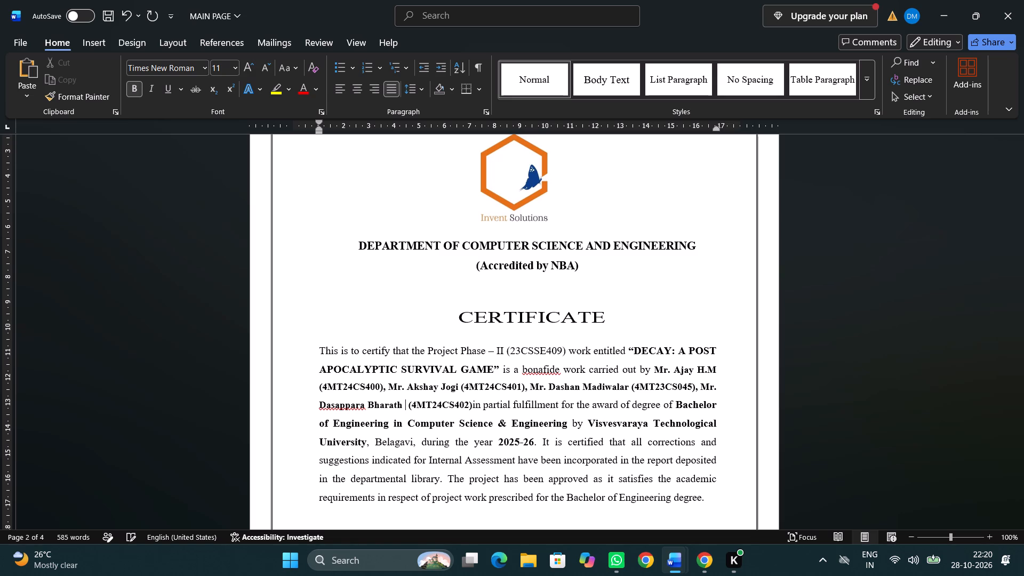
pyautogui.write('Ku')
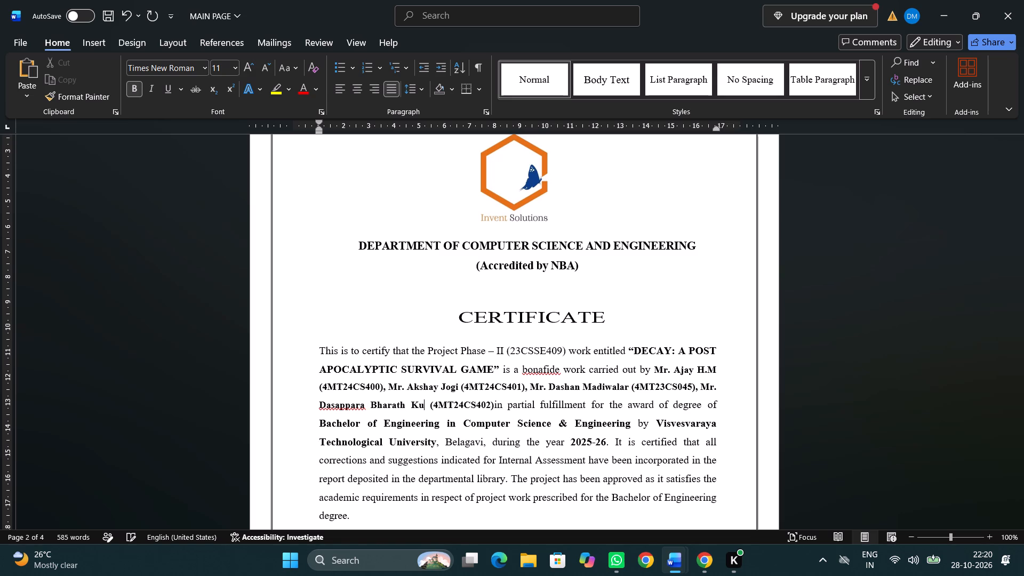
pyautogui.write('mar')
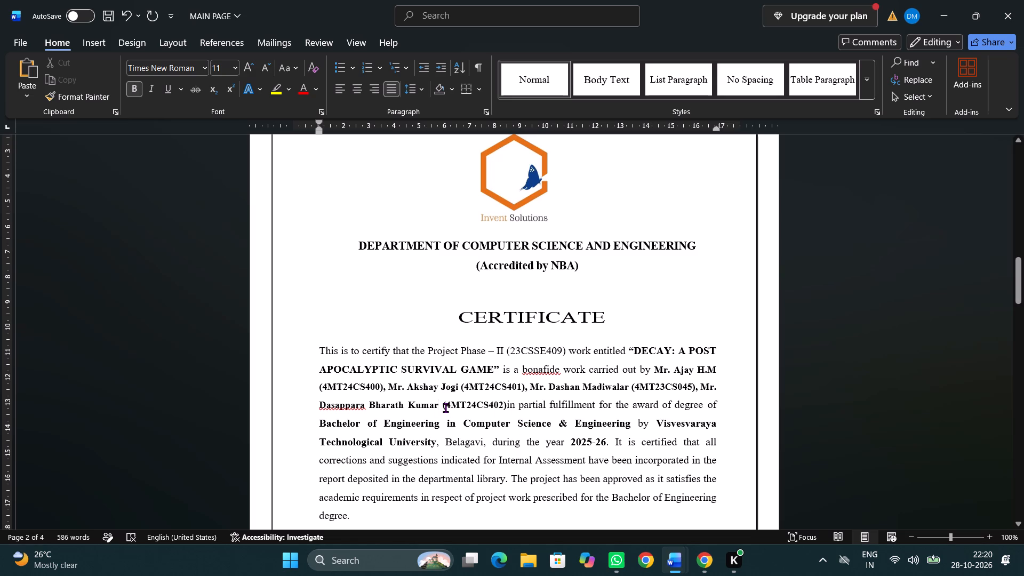
# Change the year and closing digits of the bracketed registration number after the fourth student's name to match the fourth group member's number.
pyautogui.click(504, 402)
pyautogui.press('BackSpace')
pyautogui.press('BackSpace')
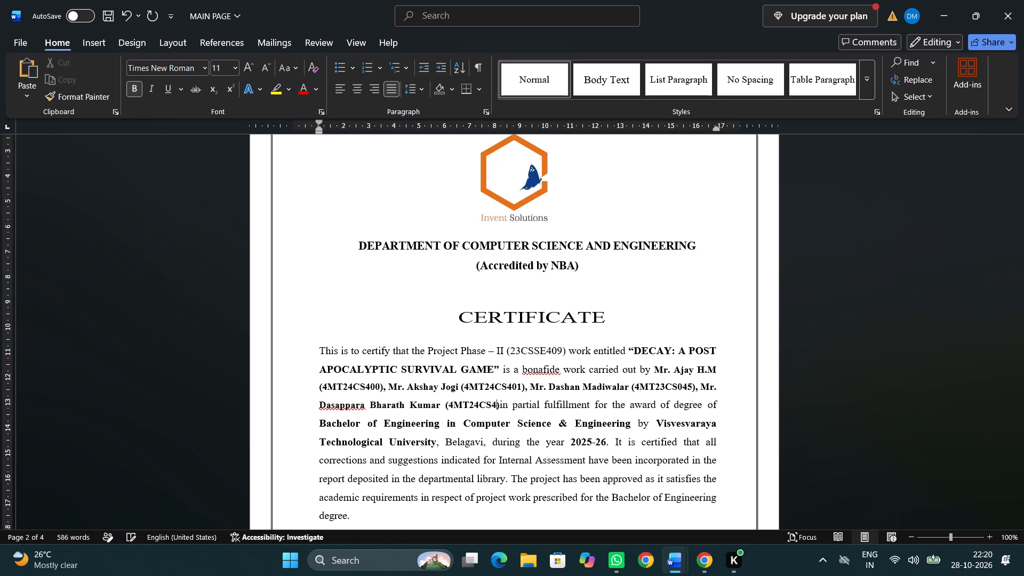
pyautogui.press('BackSpace')
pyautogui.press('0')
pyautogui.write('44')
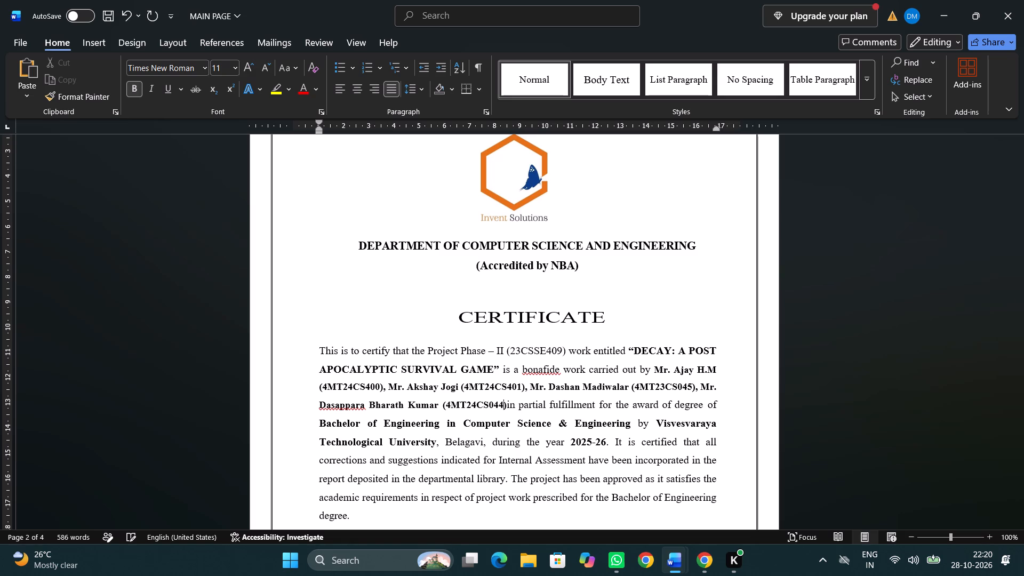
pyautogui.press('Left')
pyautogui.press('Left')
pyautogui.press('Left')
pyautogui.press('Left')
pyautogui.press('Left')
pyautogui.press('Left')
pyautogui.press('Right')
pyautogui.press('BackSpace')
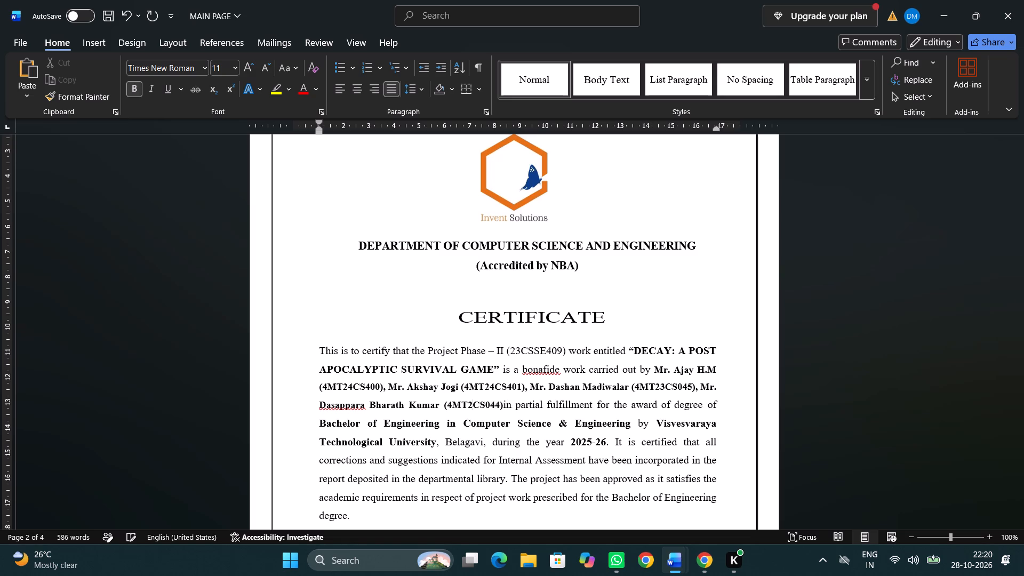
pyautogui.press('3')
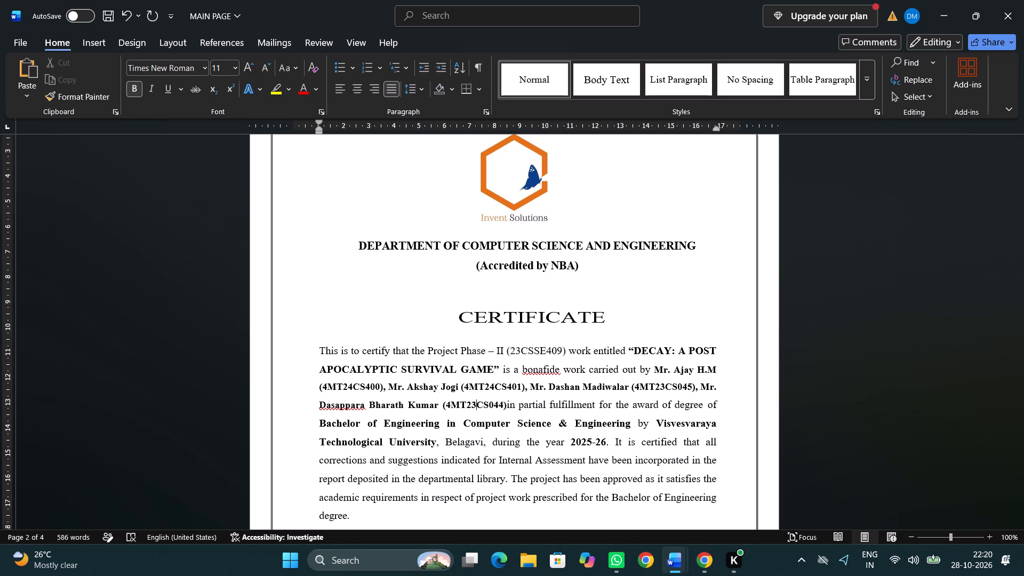
# Insert a space between the fourth member's bracketed registration number and "in partial fulfillment".
pyautogui.click(511, 403)
pyautogui.press('Left')
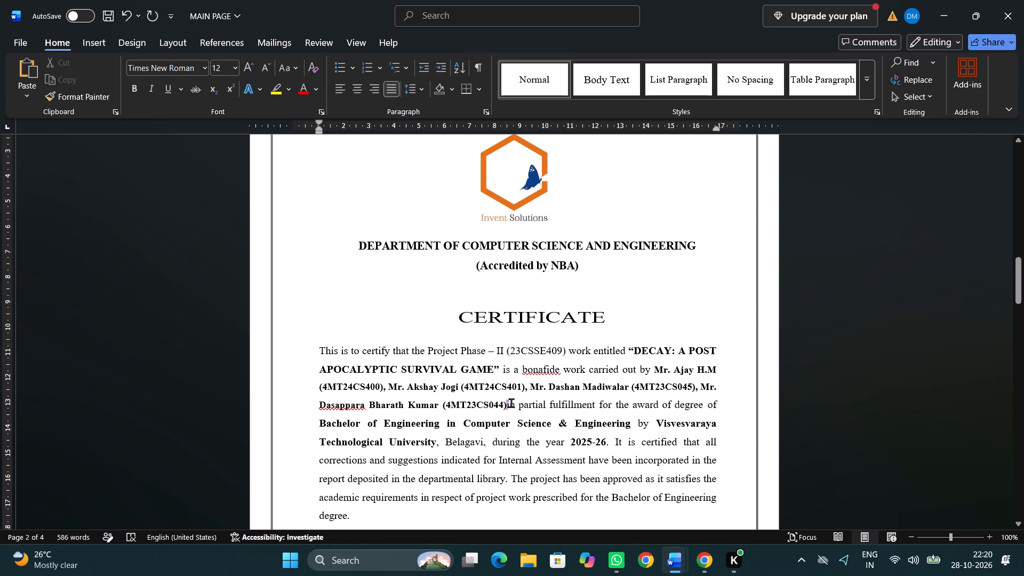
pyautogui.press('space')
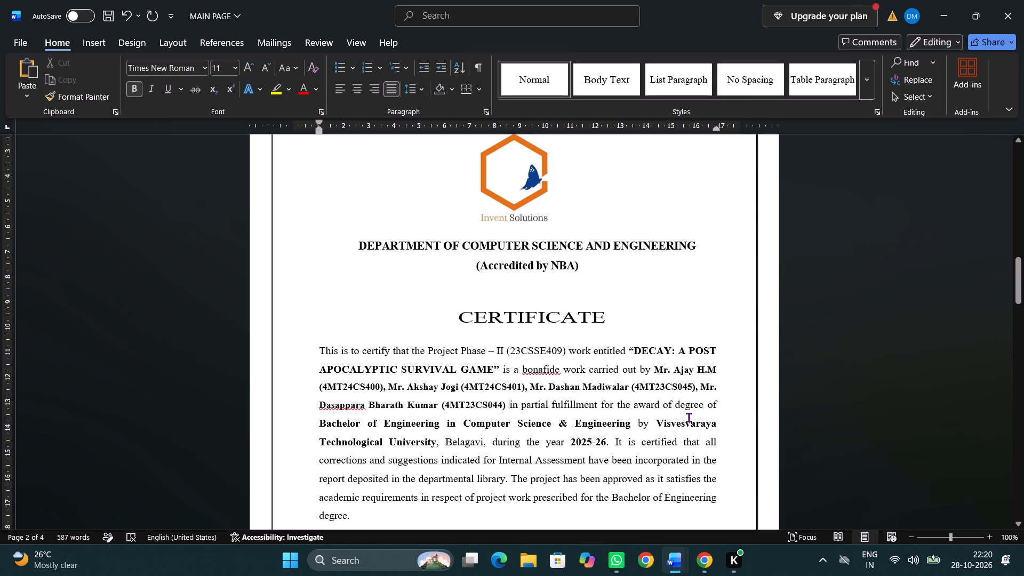
# Ignore all spelling flags for the first word of the fourth member's name in the certificate paragraph.
pyautogui.click(349, 407)
pyautogui.rightClick(349, 407)
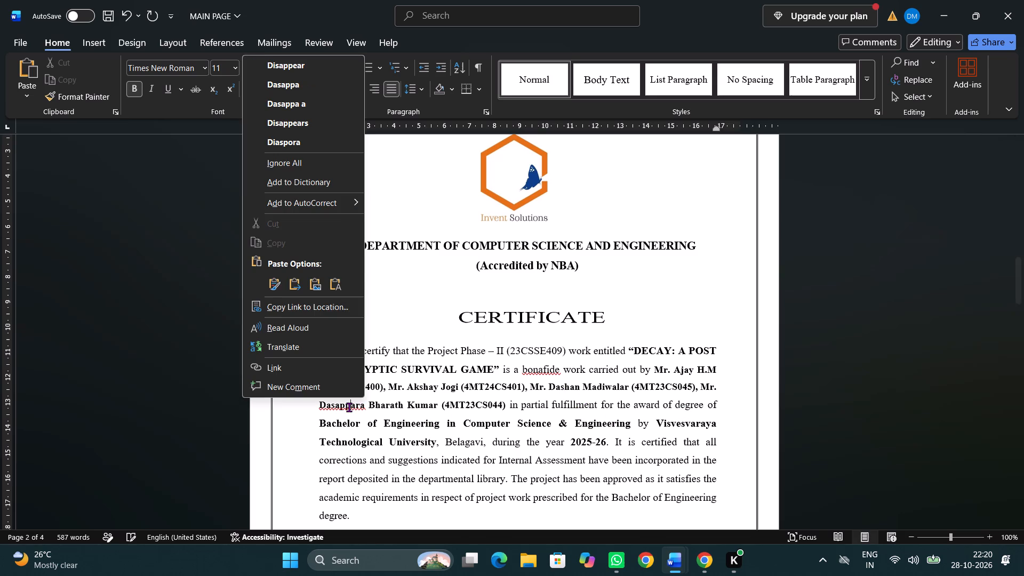
pyautogui.click(324, 171)
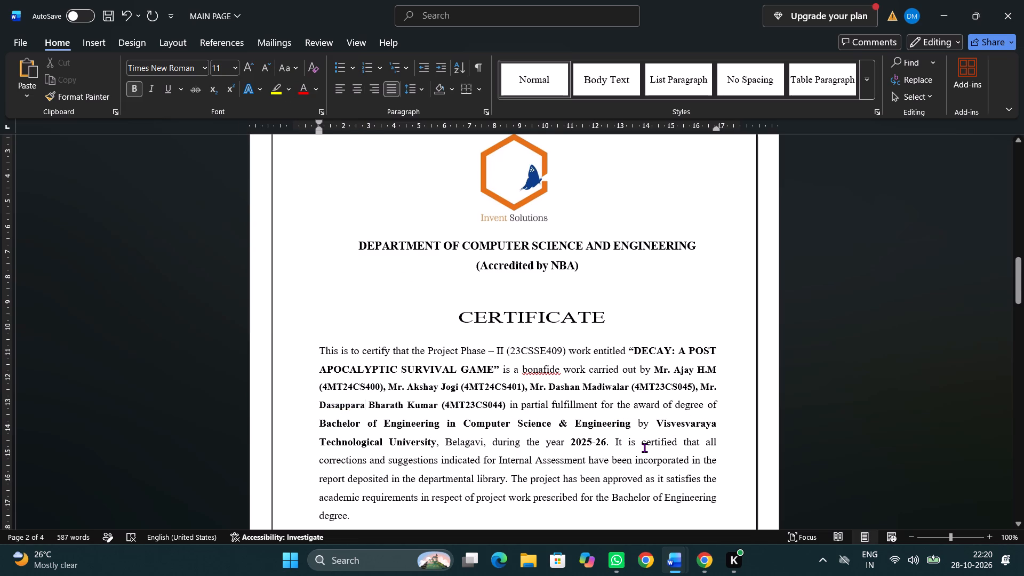
# Delete the former project guide's name after "Mr." in the signature block below the certificate paragraph.
pyautogui.scroll(-1, 675, 449)
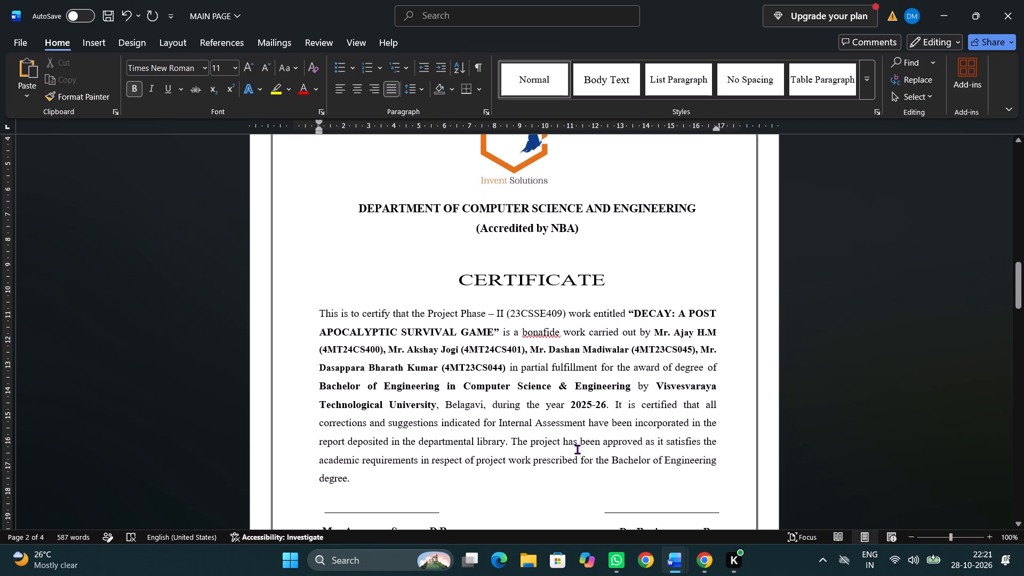
pyautogui.scroll(-1, 554, 442)
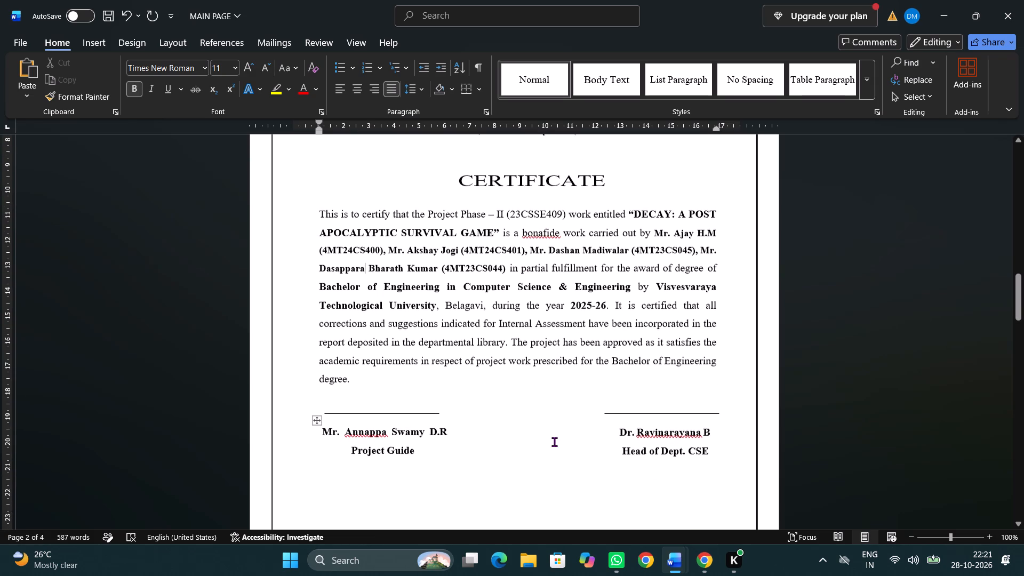
pyautogui.scroll(-2, 554, 442)
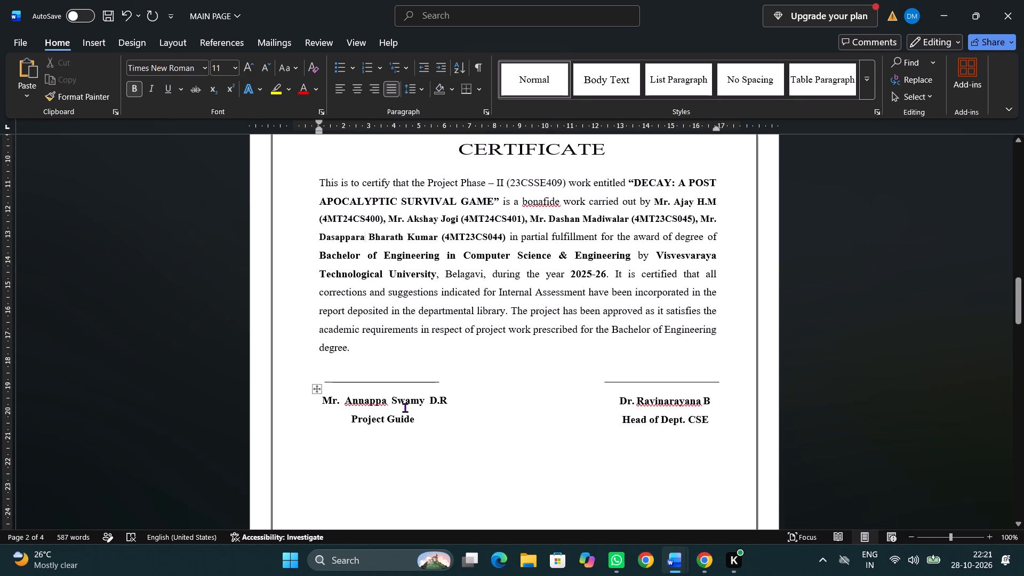
pyautogui.click(449, 401)
pyautogui.moveTo(449, 401); pyautogui.dragTo(359, 399)
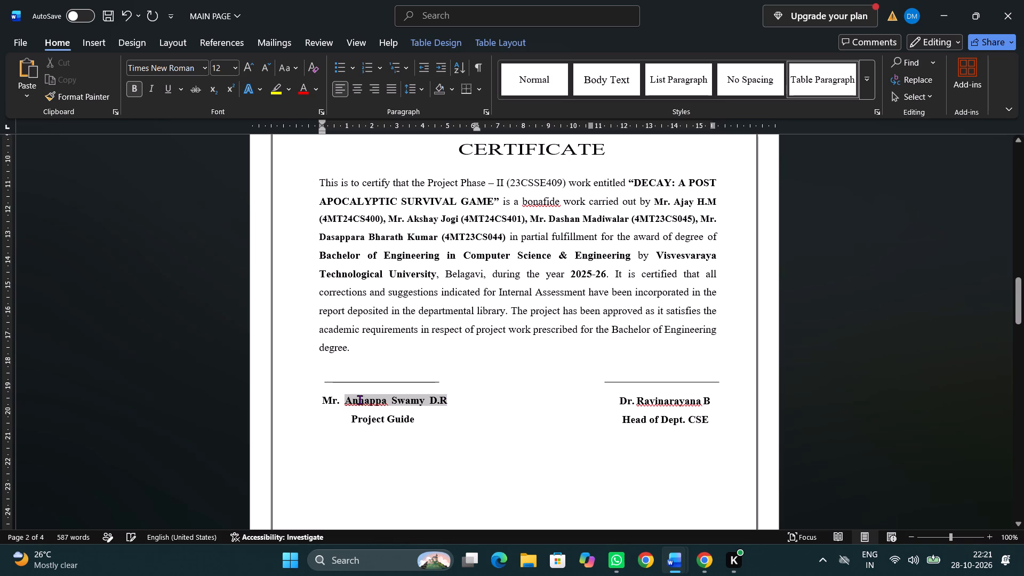
pyautogui.moveTo(359, 399); pyautogui.dragTo(334, 405)
pyautogui.moveTo(334, 405); pyautogui.dragTo(336, 404)
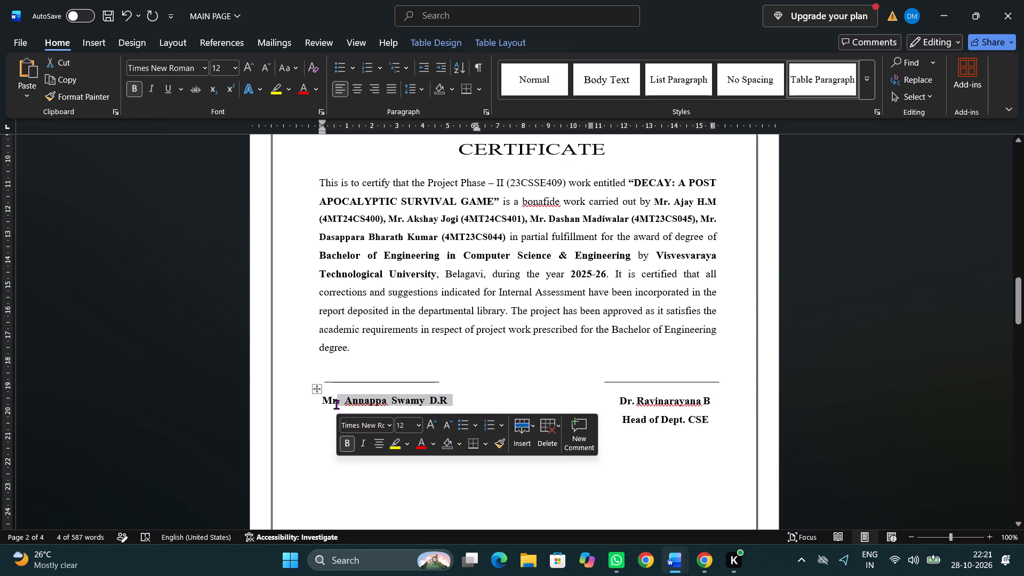
pyautogui.press('Right')
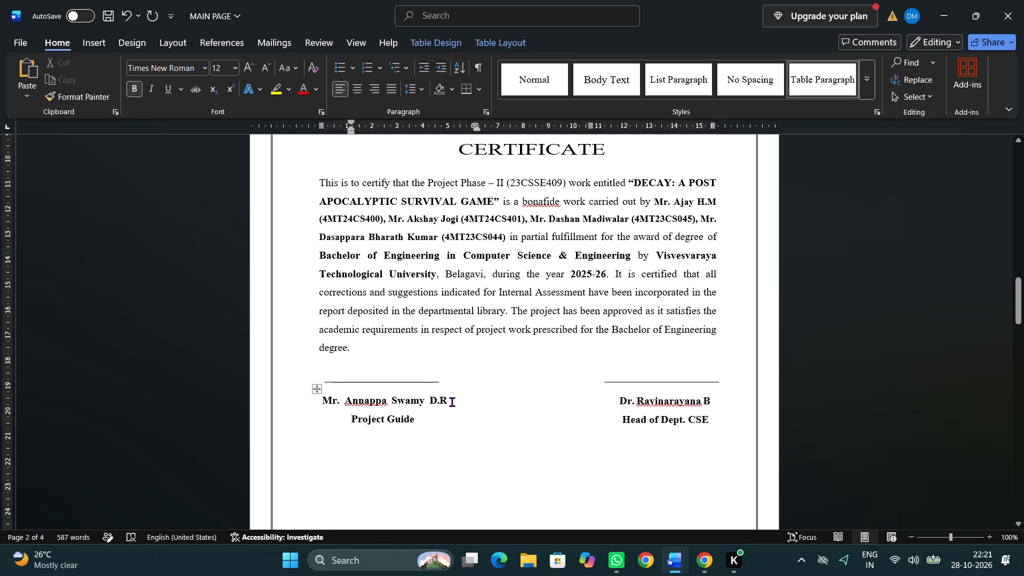
pyautogui.moveTo(452, 397); pyautogui.dragTo(367, 397)
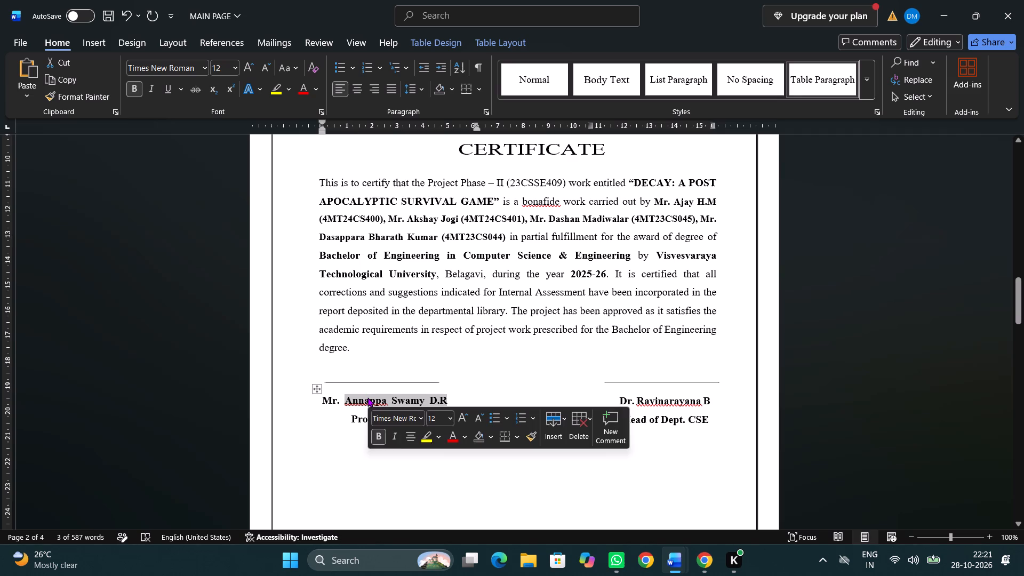
pyautogui.press('BackSpace')
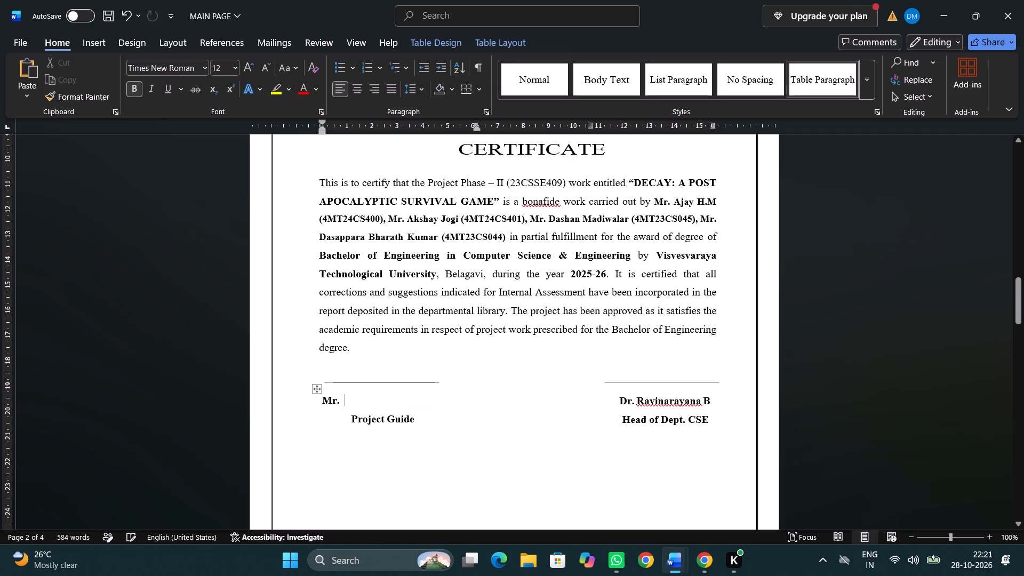
# Change the project guide's title from "Mr." to "Ms." in the certificate's signature block.
pyautogui.press('Left')
pyautogui.press('Left')
pyautogui.press('BackSpace')
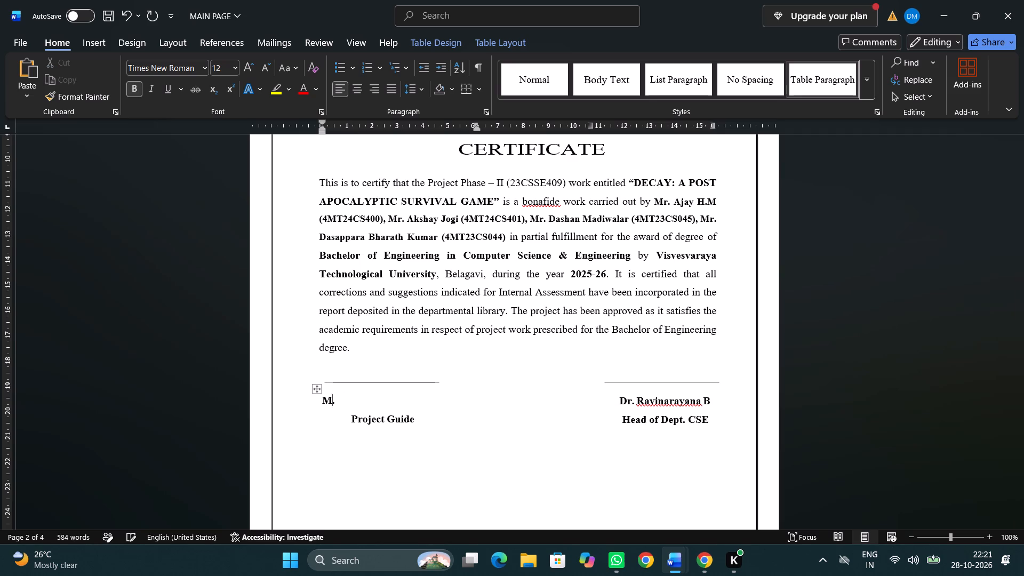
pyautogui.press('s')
pyautogui.press('Right')
# Insert leading spaces before "Ms." to shift it inward above "Project Guide".
pyautogui.press('Left')
pyautogui.press('Left')
pyautogui.press('Left')
pyautogui.press('Left')
pyautogui.press('Down')
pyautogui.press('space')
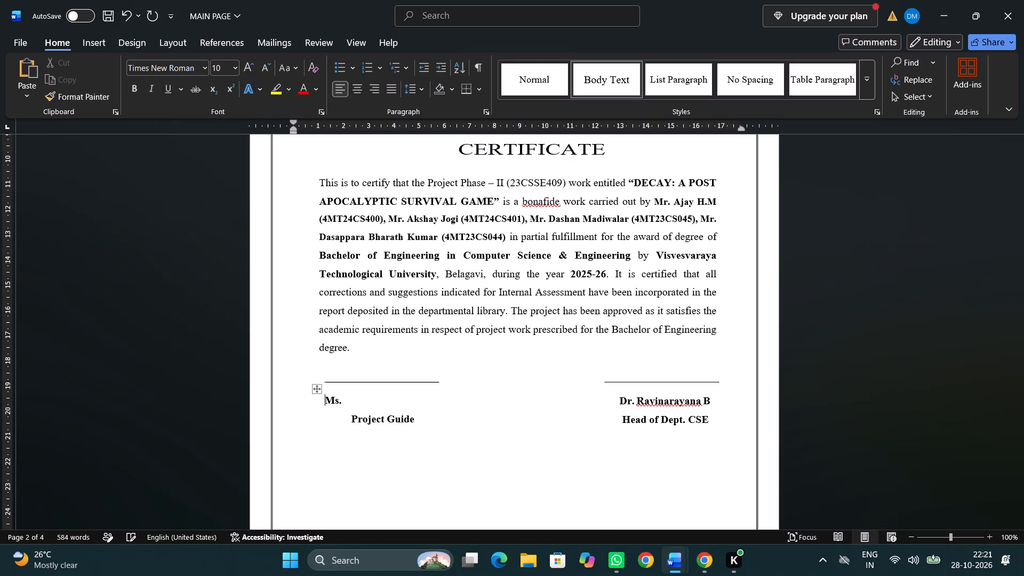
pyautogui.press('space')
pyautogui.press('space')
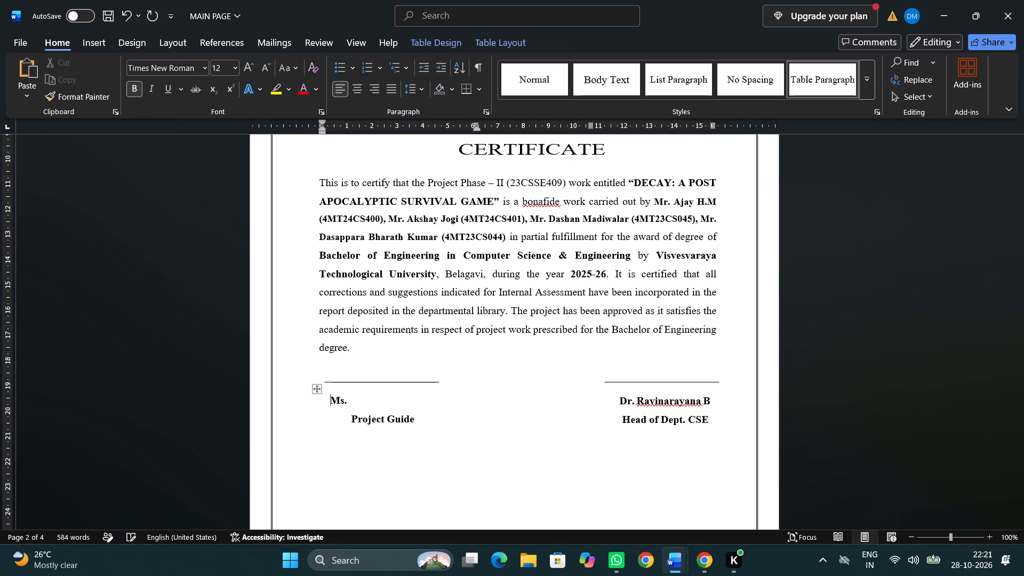
# Enter the project guide's name and initials after "Ms." in the certificate's signature block.
pyautogui.press('Right')
pyautogui.press('Right')
pyautogui.press('Right')
pyautogui.press('Right')
pyautogui.press('Left')
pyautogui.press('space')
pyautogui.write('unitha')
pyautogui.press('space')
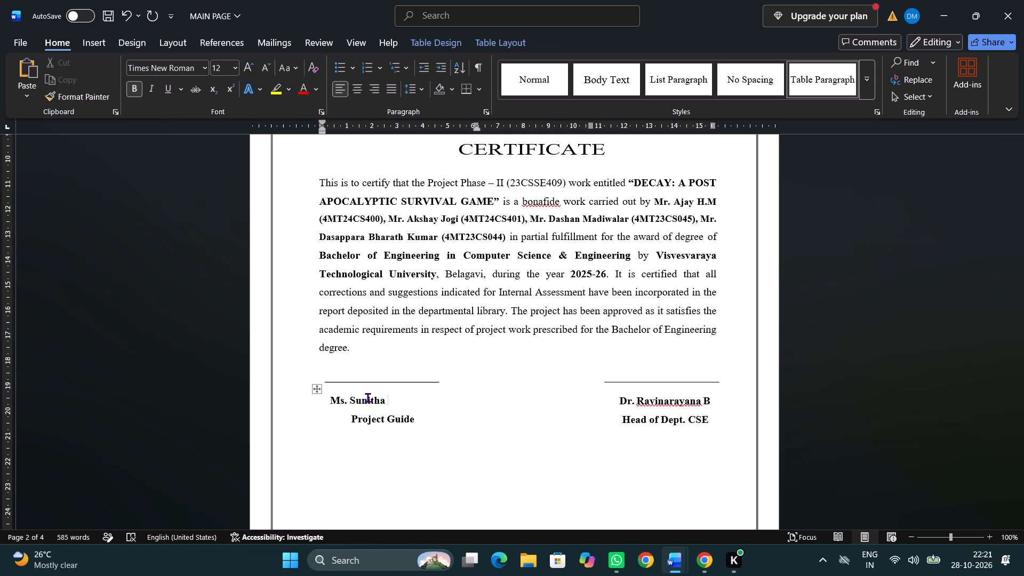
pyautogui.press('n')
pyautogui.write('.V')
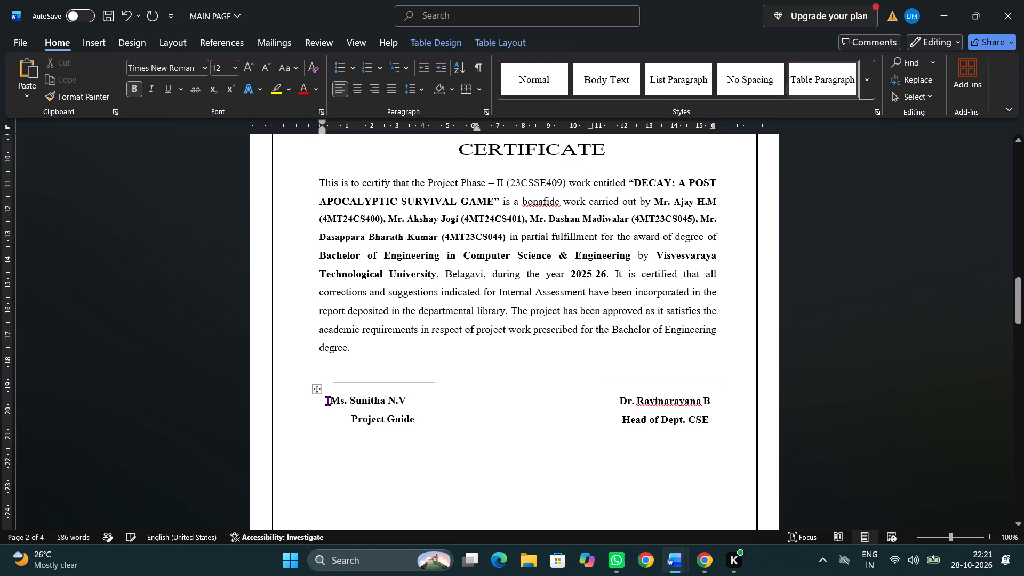
# Adjust the leading spaces in the certificate's signature block so the guide's name sits centred over "Project Guide".
pyautogui.click(331, 398)
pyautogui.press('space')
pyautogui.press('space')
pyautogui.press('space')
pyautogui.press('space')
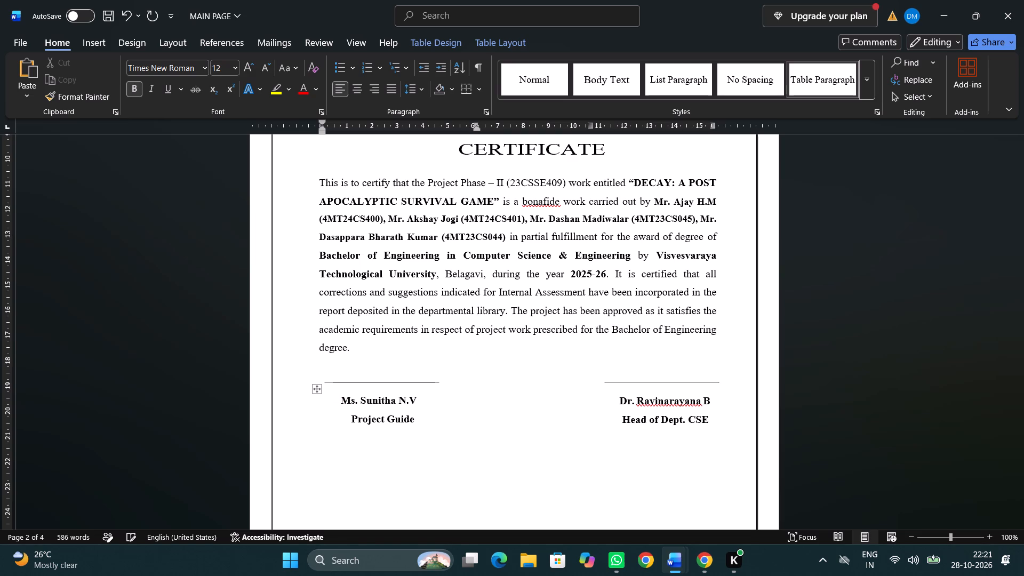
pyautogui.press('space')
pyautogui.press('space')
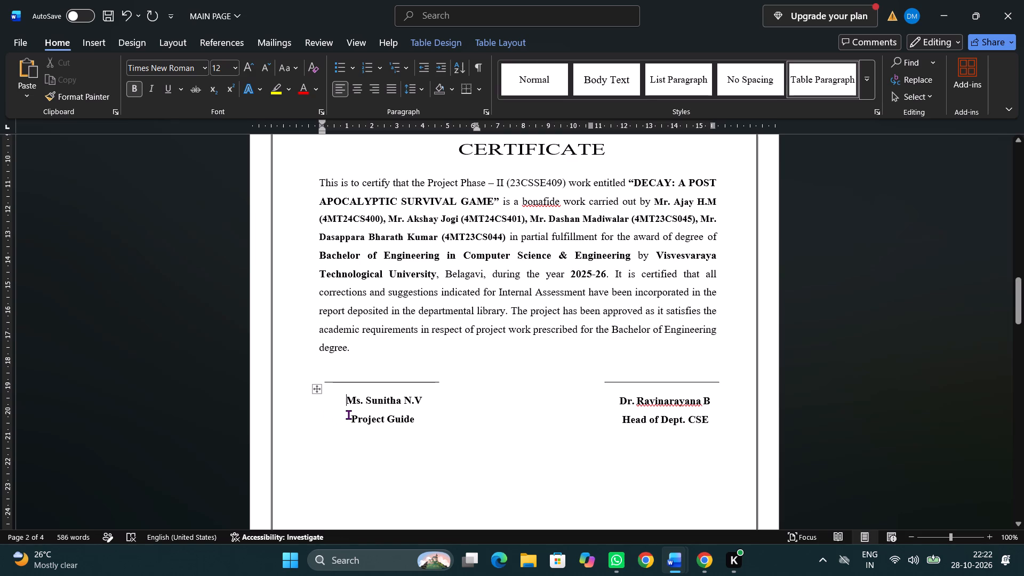
# Reduce the leading spaces before the project guide's name in the certificate's signature block by one.
pyautogui.press('BackSpace')
pyautogui.press('BackSpace')
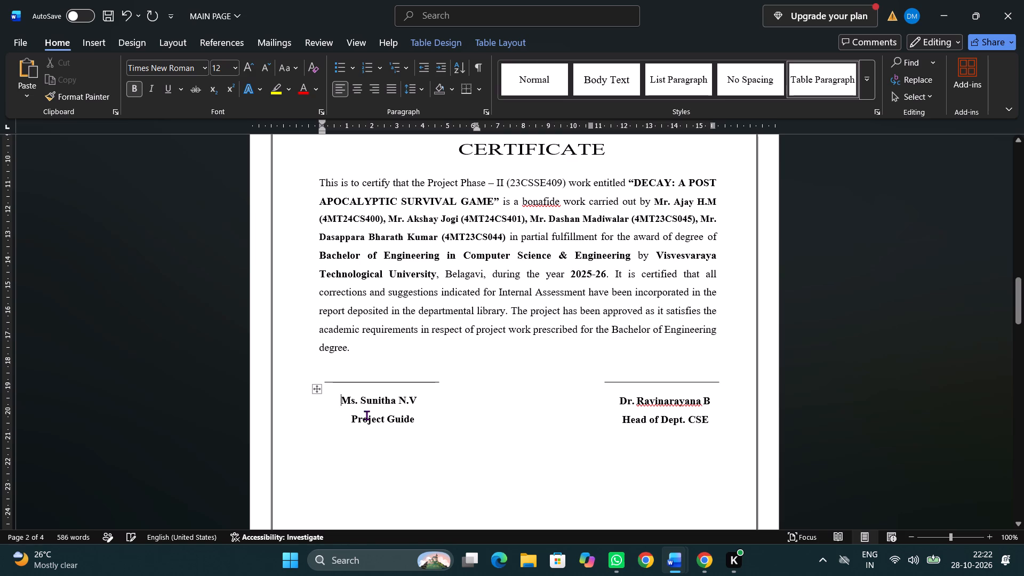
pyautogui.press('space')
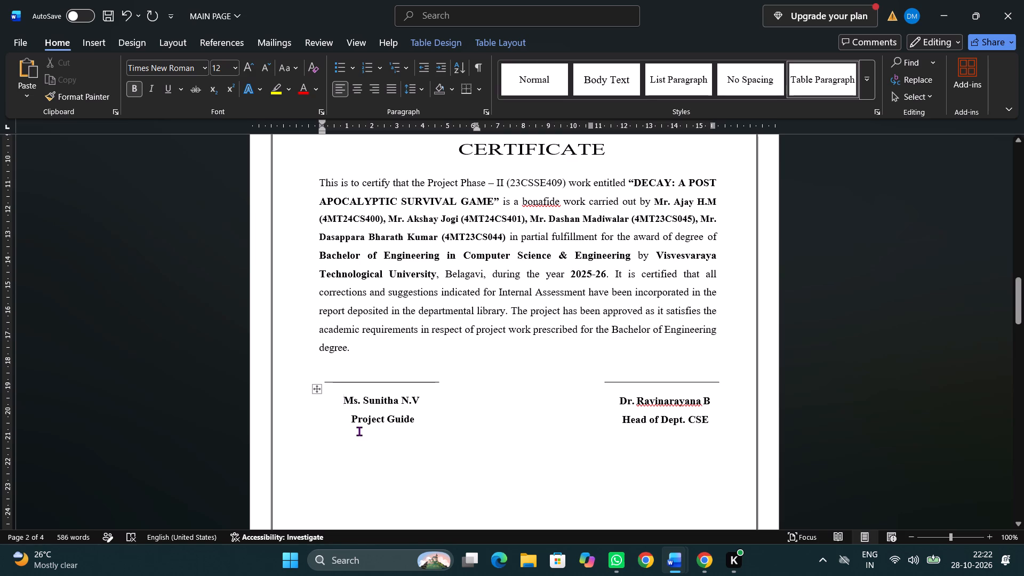
# Replace the indent before "Project Guide" in the certificate's signature block with nine leading spaces, roughly centring it under the guide's name.
pyautogui.click(353, 425)
pyautogui.press('BackSpace')
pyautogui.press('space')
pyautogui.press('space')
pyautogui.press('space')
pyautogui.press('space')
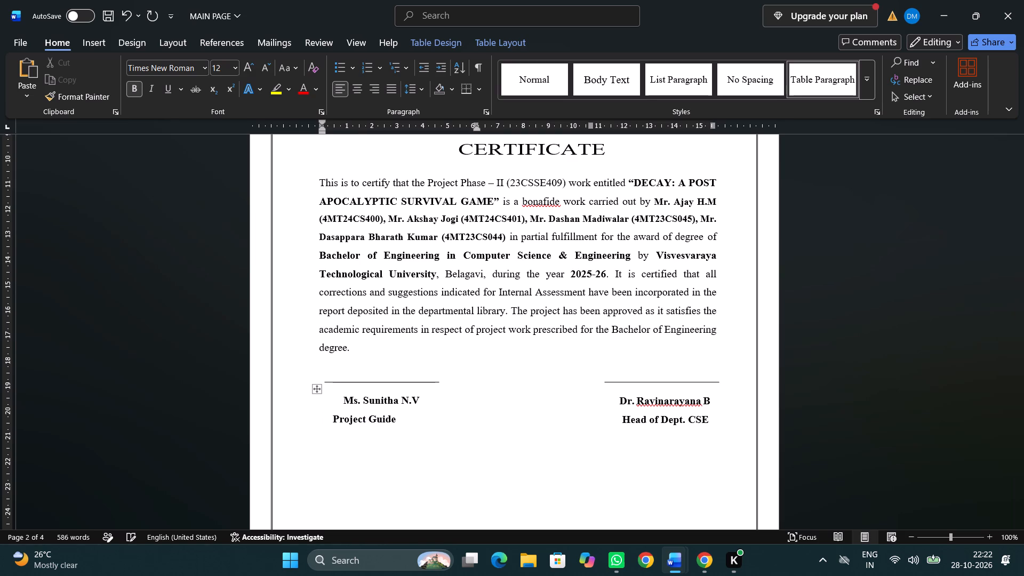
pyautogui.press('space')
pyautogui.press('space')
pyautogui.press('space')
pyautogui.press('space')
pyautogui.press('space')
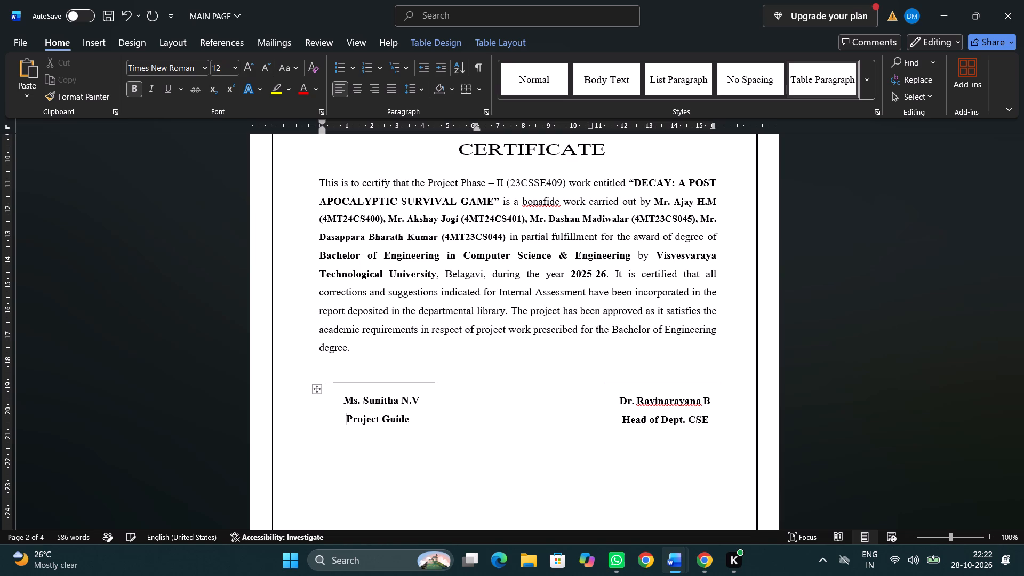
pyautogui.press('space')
pyautogui.press('BackSpace')
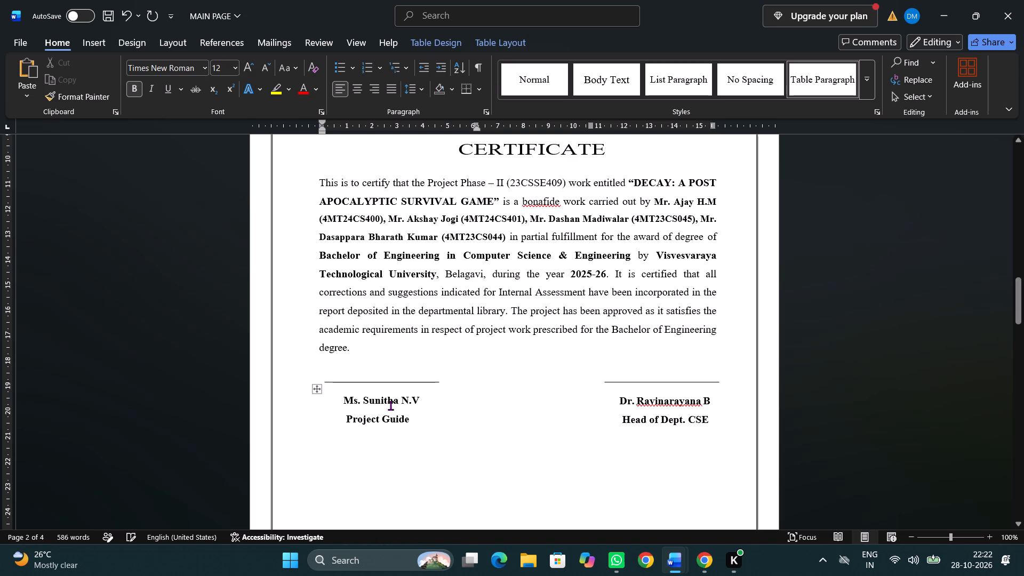
# Remove one more leading space before the guide's name so it sits centred over "Project Guide".
pyautogui.click(345, 399)
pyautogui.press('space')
pyautogui.press('BackSpace')
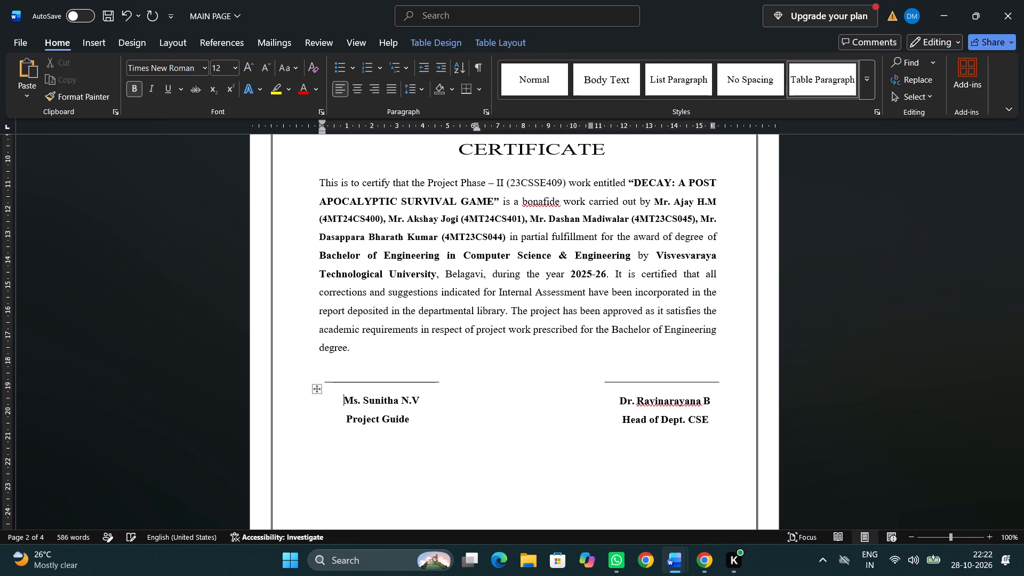
pyautogui.press('BackSpace')
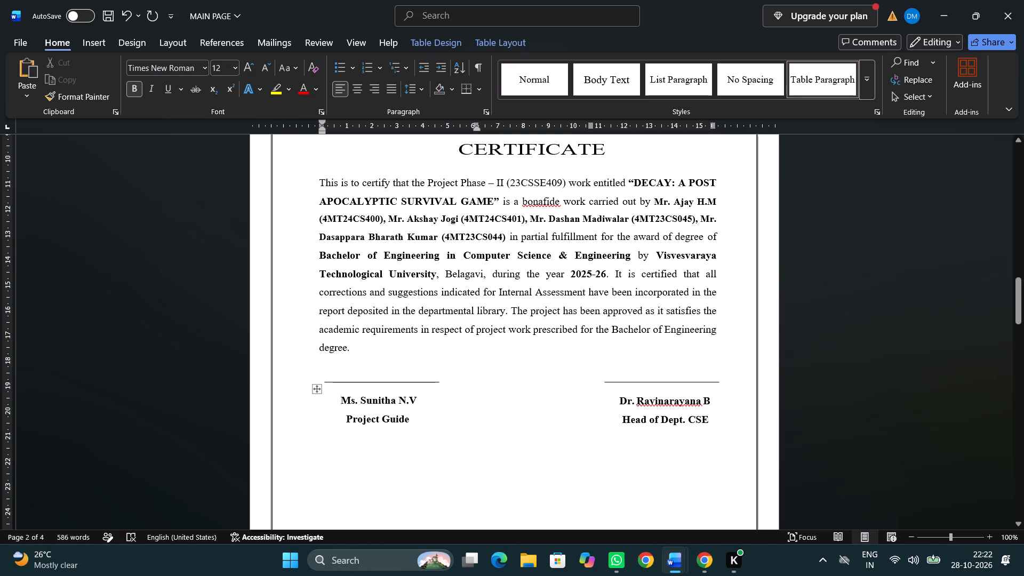
pyautogui.click(541, 366)
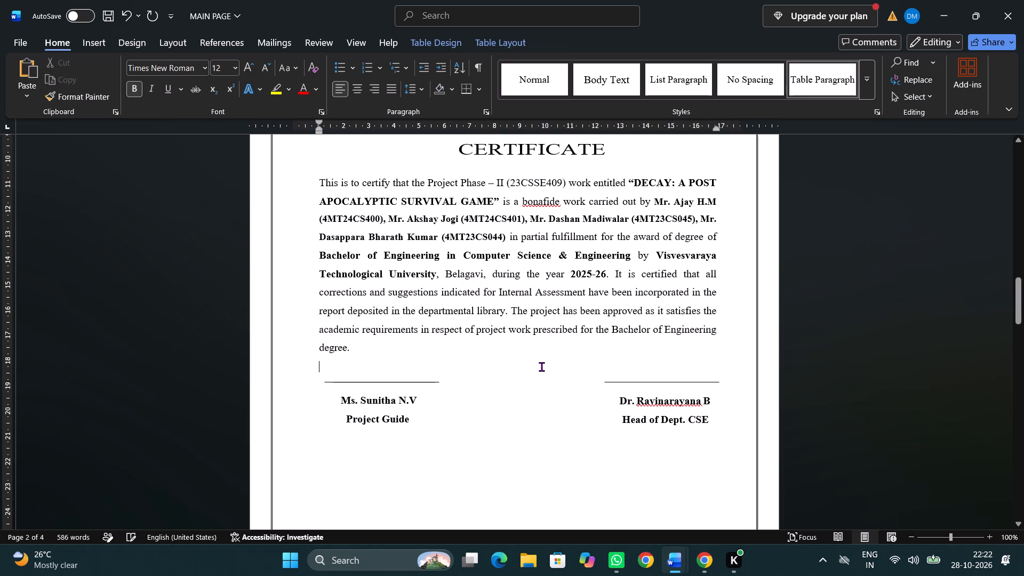
# Check the remaining certificate signatures down to the Principal and switch to the UG_Phase-II_Project report template for comparison.
pyautogui.scroll(-2, 541, 366)
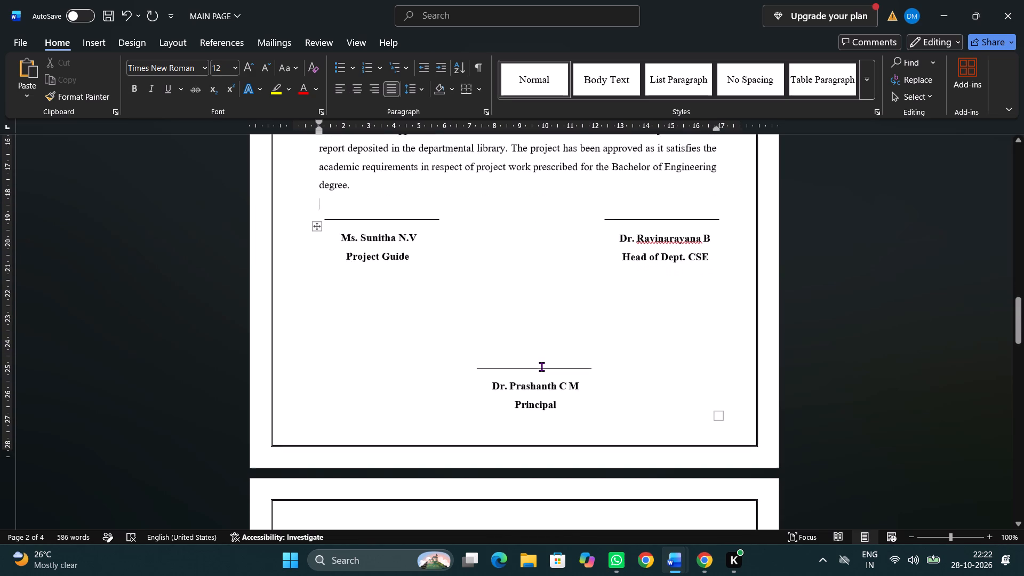
pyautogui.scroll(-1, 541, 366)
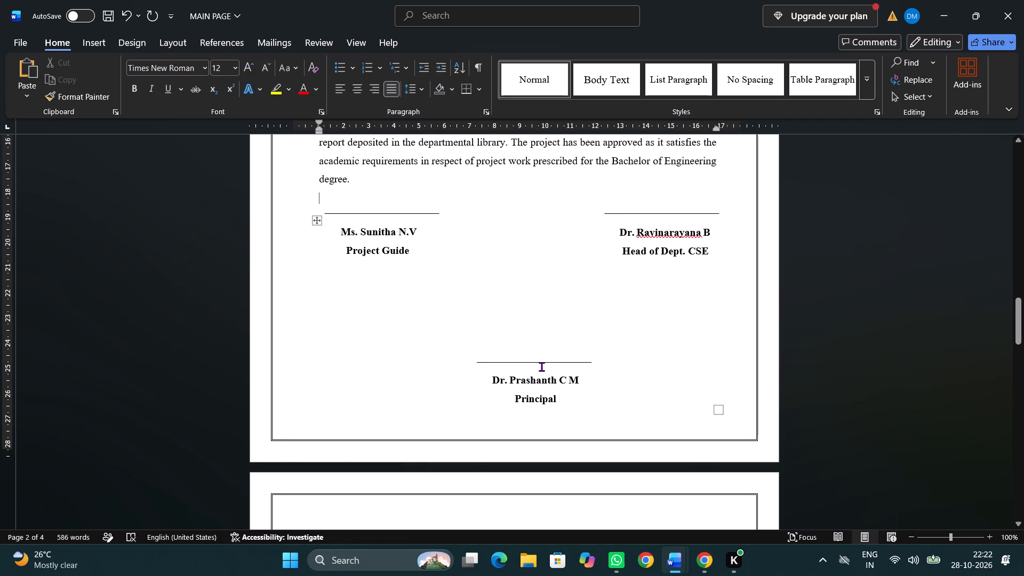
pyautogui.hotkey('alt', 'Tab')
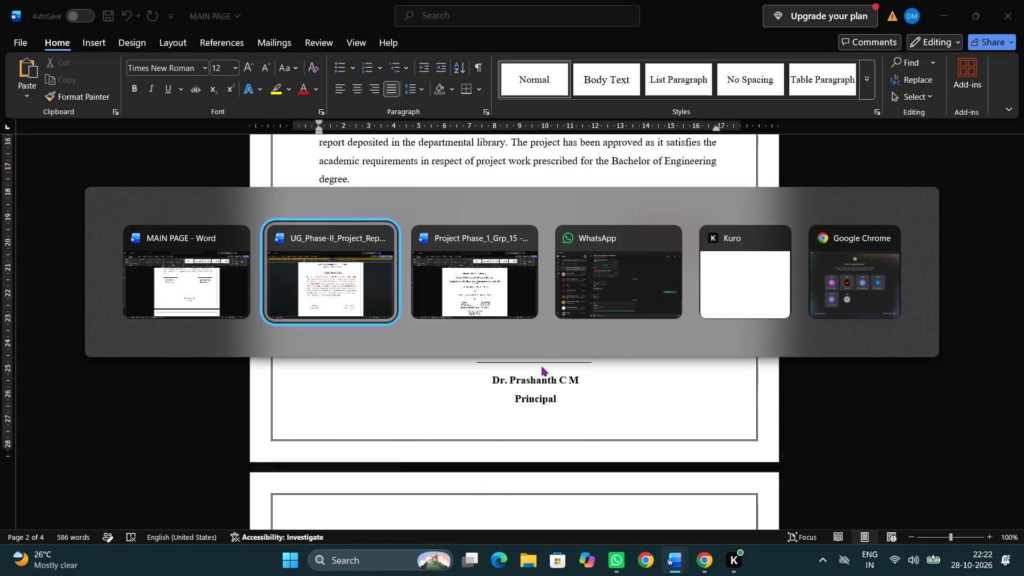
# Compare the certificate's signature block with the one in the UG Phase-II report sample template, and return to the MAIN PAGE document.
pyautogui.hotkey('alt', 'Tab')
pyautogui.hotkey('alt', 'Tab')
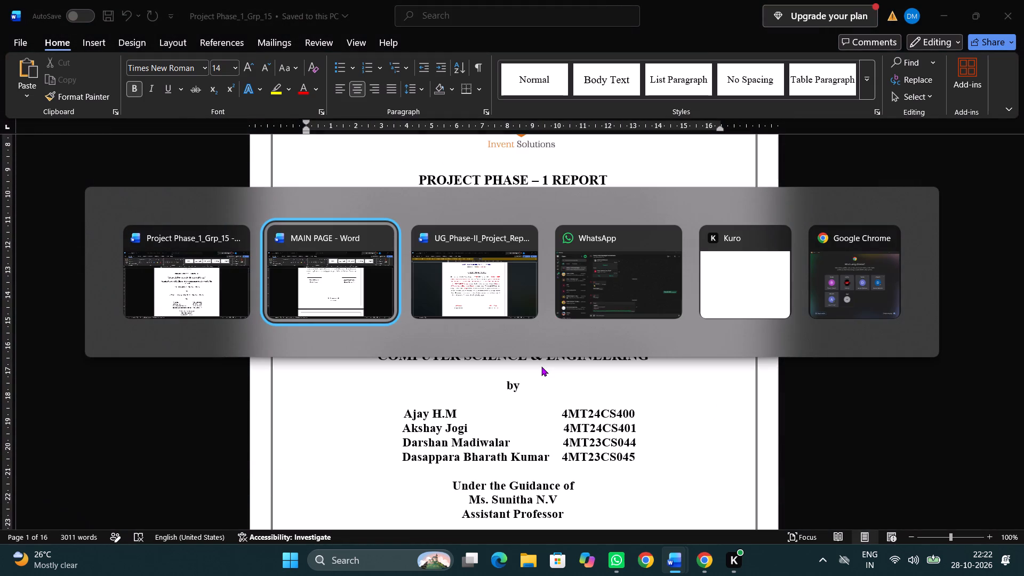
pyautogui.hotkey('alt', 'Tab')
pyautogui.scroll(-1, 541, 366)
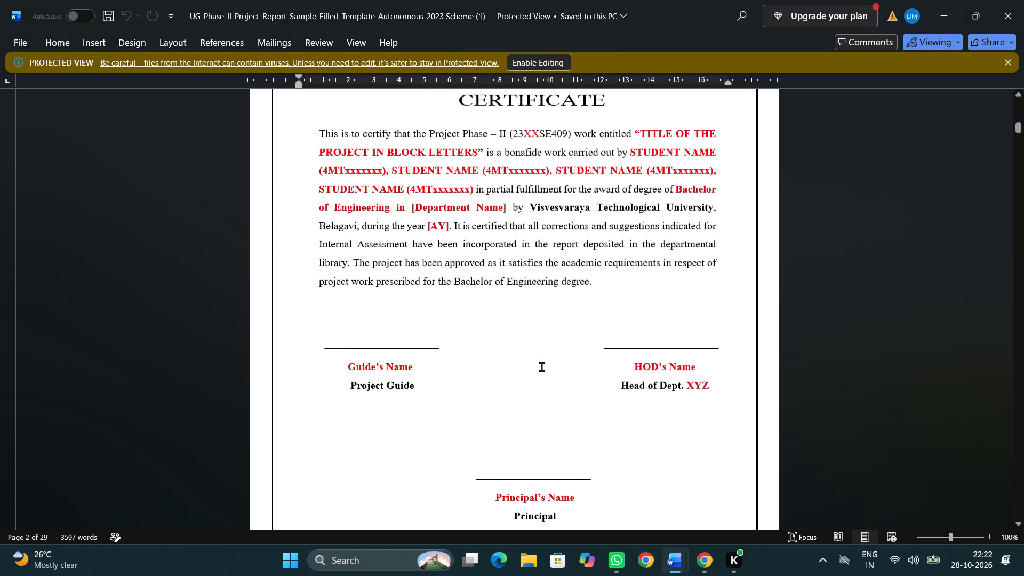
pyautogui.scroll(-2, 541, 366)
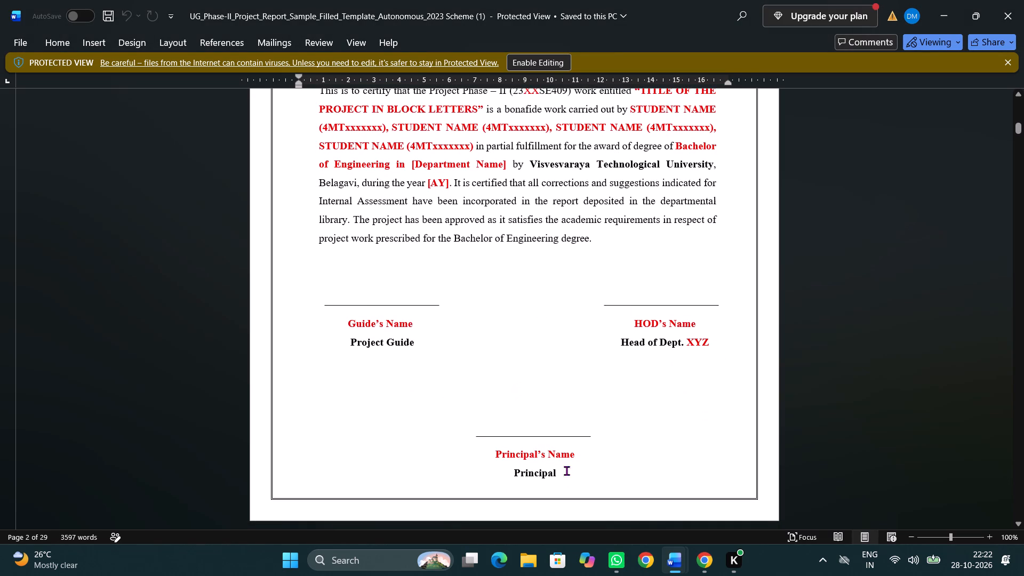
pyautogui.hotkey('alt', 'Tab')
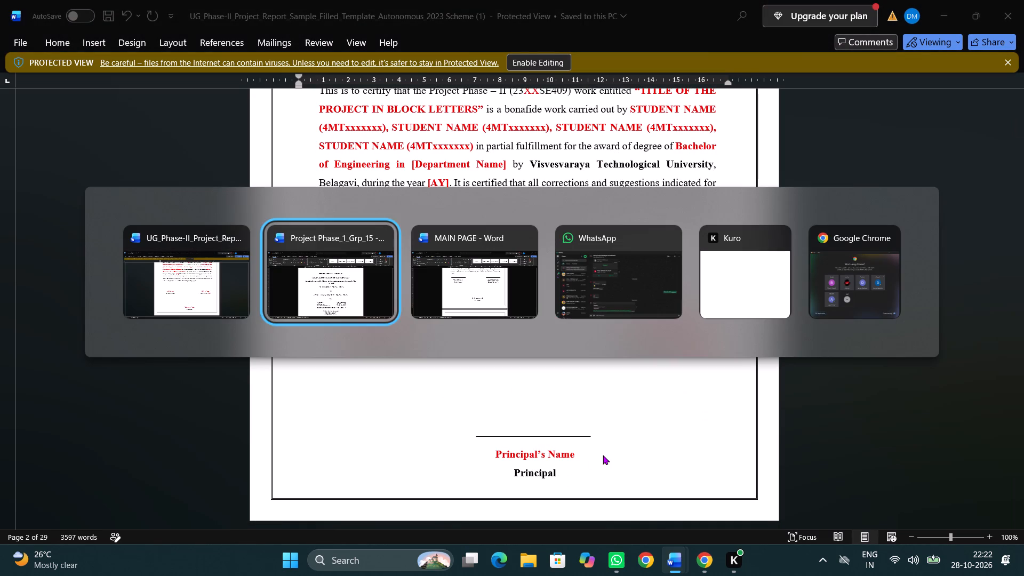
pyautogui.hotkey('alt', 'Tab')
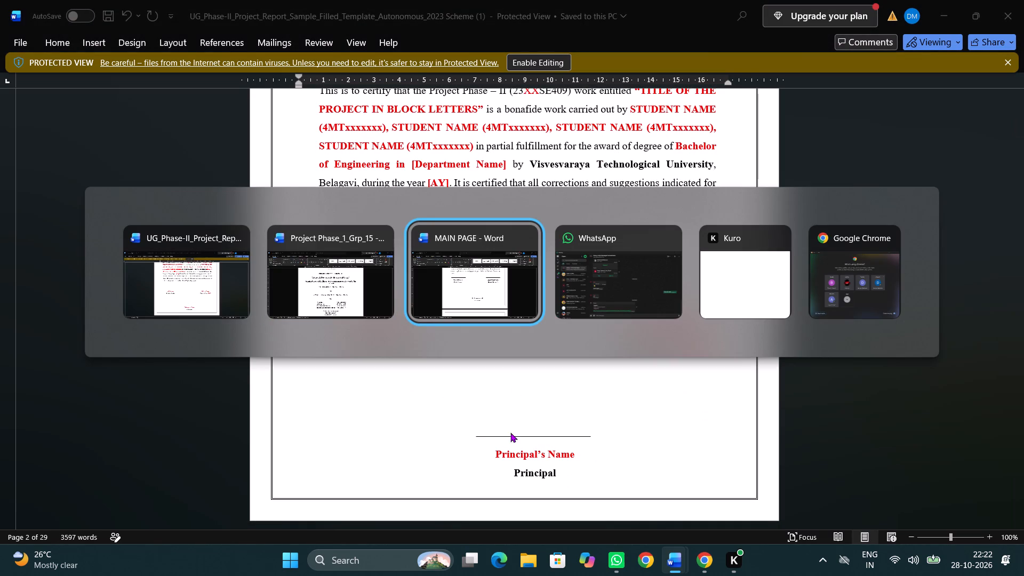
# Delete the old location recommendation project title from between the quotation marks in the declaration paragraph.
pyautogui.scroll(-1, 514, 319)
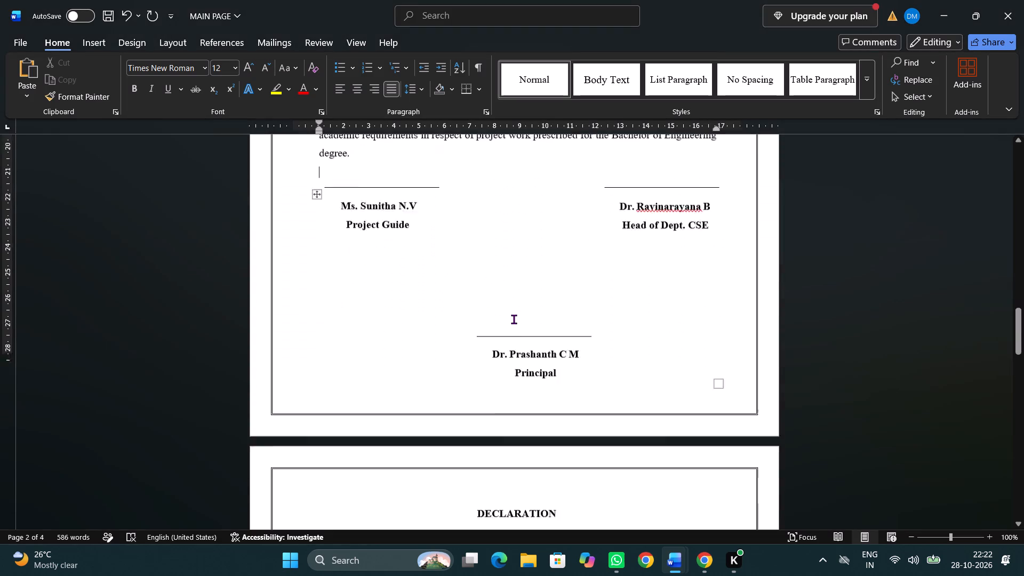
pyautogui.scroll(-4, 514, 319)
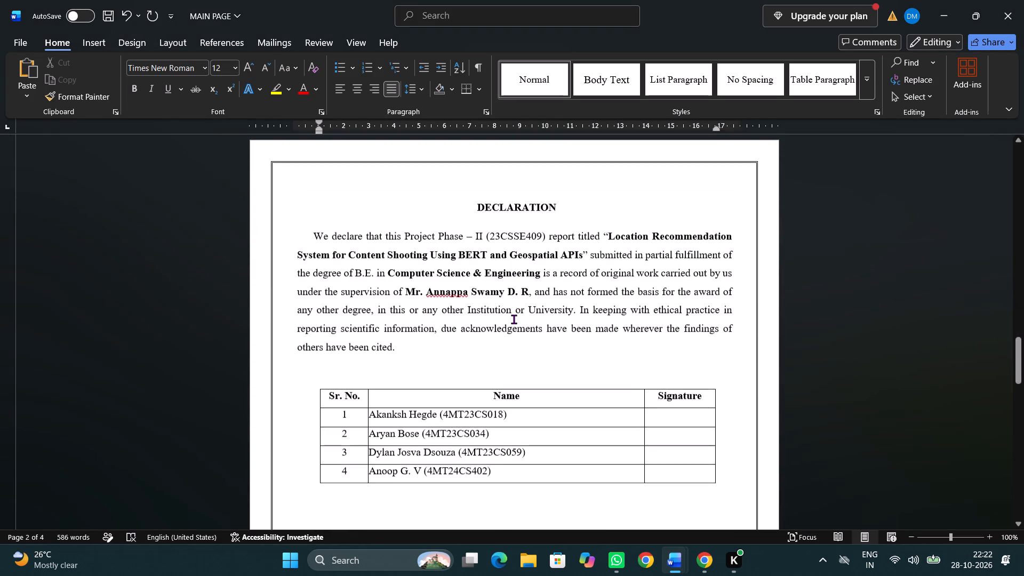
pyautogui.scroll(-1, 514, 319)
pyautogui.scroll(1, 514, 319)
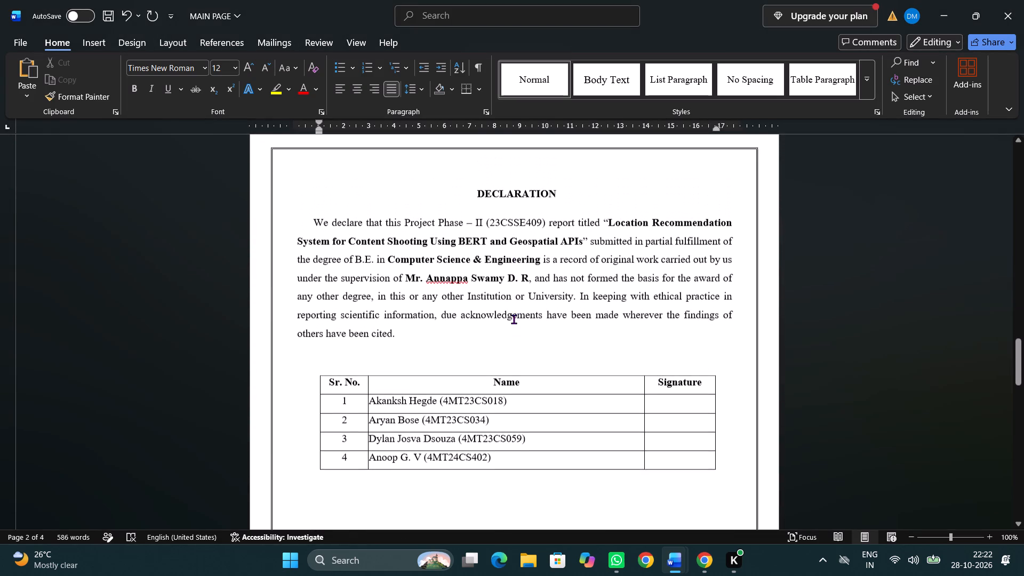
pyautogui.scroll(1, 514, 319)
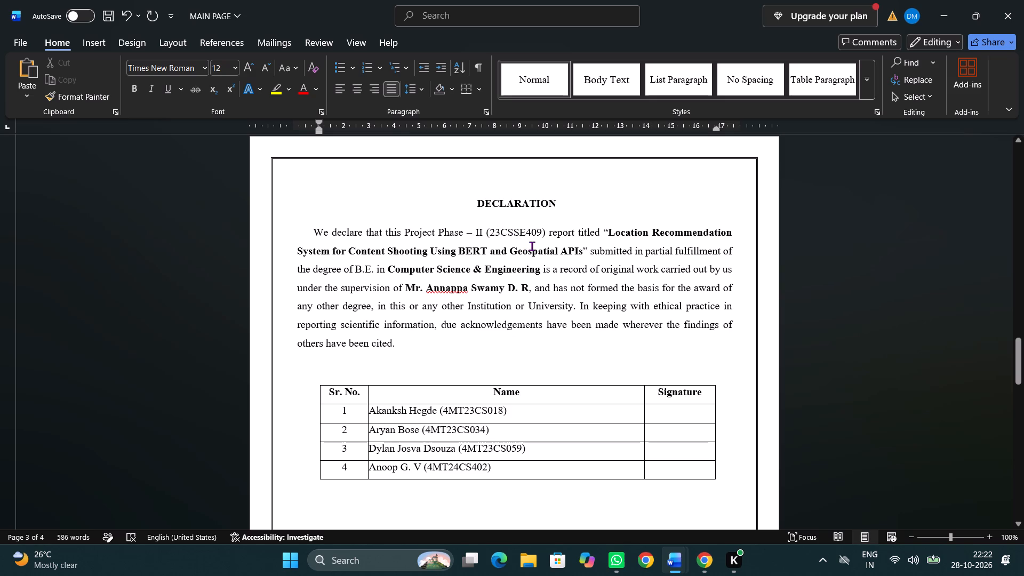
pyautogui.click(583, 251)
pyautogui.press('BackSpace')
pyautogui.press('BackSpace')
pyautogui.press('BackSpace')
pyautogui.press('BackSpace')
pyautogui.press('BackSpace')
pyautogui.press('BackSpace')
pyautogui.press('BackSpace')
pyautogui.press('BackSpace')
pyautogui.press('BackSpace')
pyautogui.press('BackSpace')
pyautogui.press('BackSpace')
pyautogui.press('BackSpace')
pyautogui.press('BackSpace')
pyautogui.press('BackSpace')
pyautogui.press('BackSpace')
pyautogui.press('BackSpace')
pyautogui.press('BackSpace')
pyautogui.press('BackSpace')
pyautogui.press('BackSpace')
pyautogui.press('BackSpace')
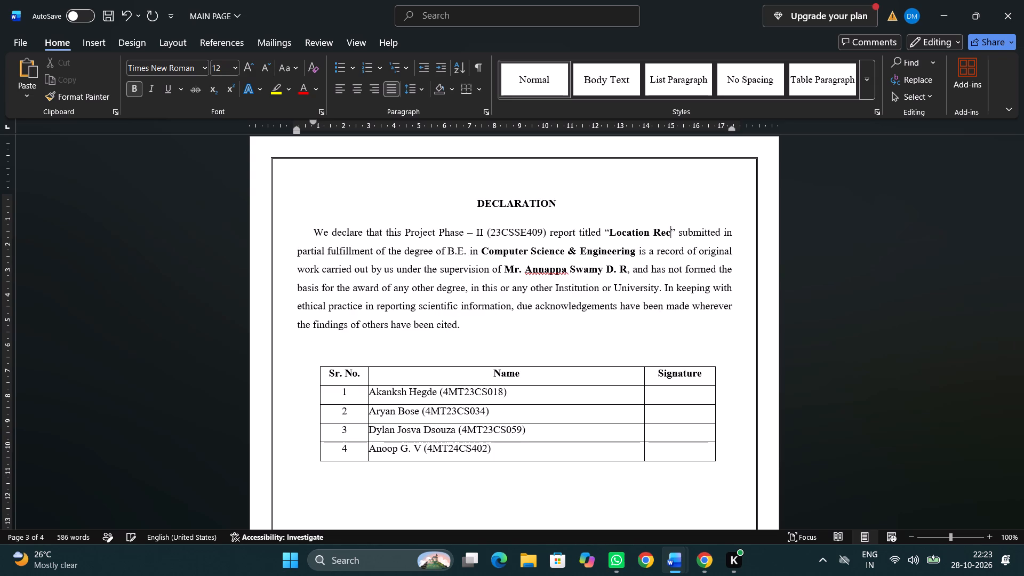
pyautogui.press('BackSpace')
pyautogui.press('BackSpace')
pyautogui.press('BackSpace')
pyautogui.press('BackSpace')
pyautogui.press('BackSpace')
pyautogui.press('BackSpace')
pyautogui.press('BackSpace')
pyautogui.press('BackSpace')
pyautogui.press('BackSpace')
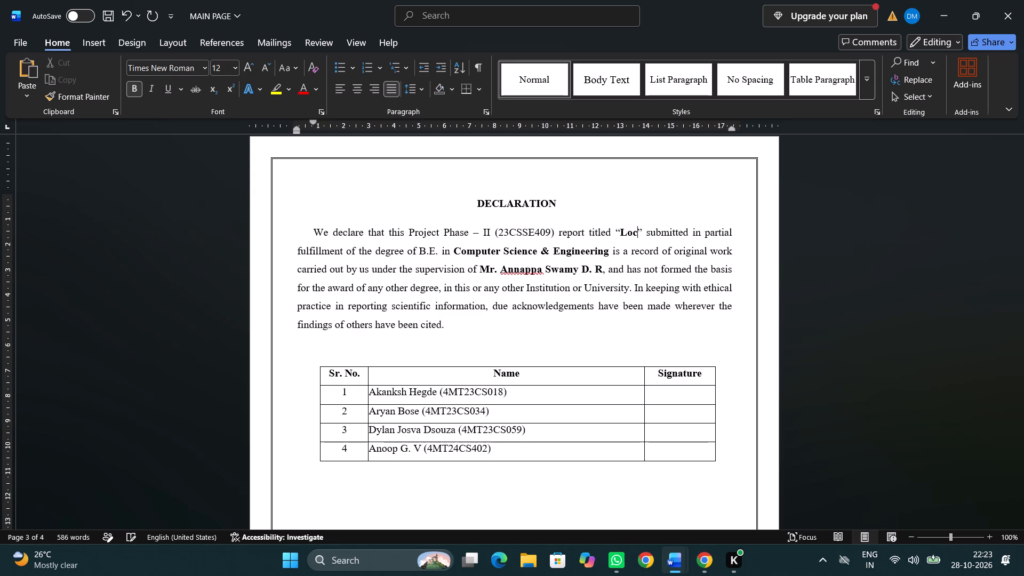
pyautogui.press('BackSpace')
pyautogui.press('BackSpace')
pyautogui.press('BackSpace')
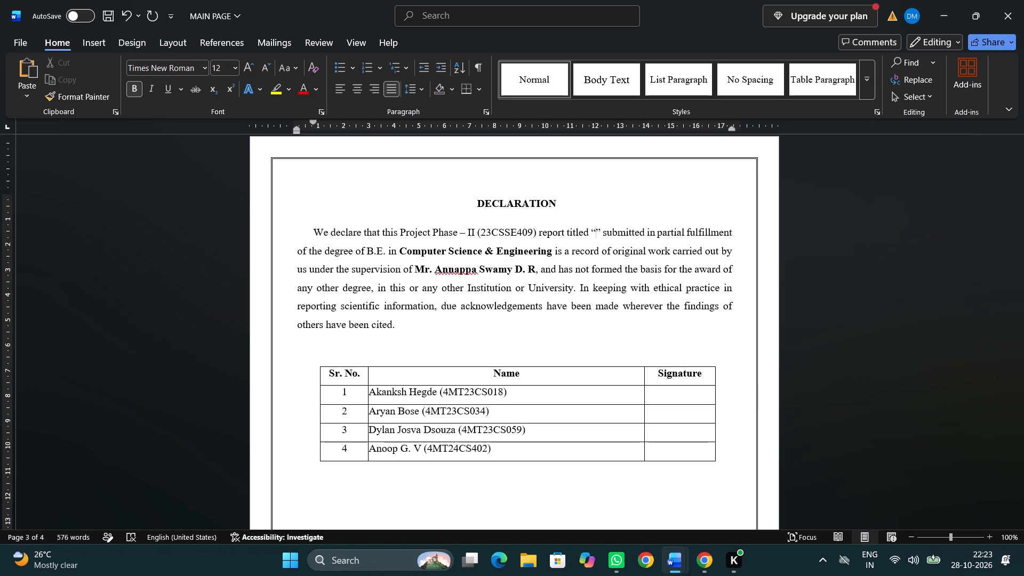
# Enter "Decay: A Post-Apocalyptic Survival Game" in bold between the empty quotation marks as the declaration's report title.
pyautogui.scroll(8, 583, 251)
pyautogui.hscroll(1, 583, 251)
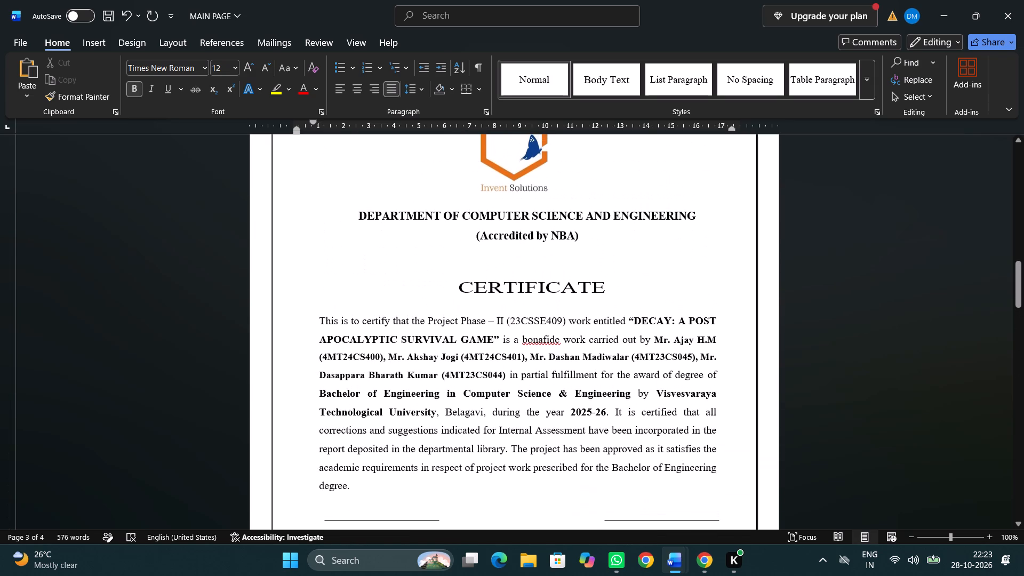
pyautogui.hscroll(3, 583, 251)
pyautogui.scroll(-2, 583, 251)
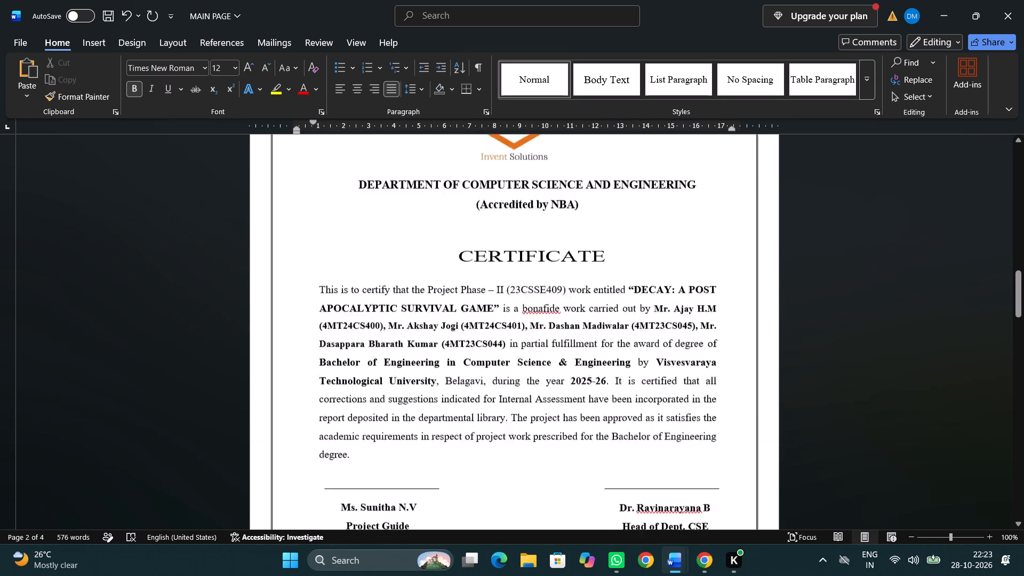
pyautogui.scroll(-6, 583, 251)
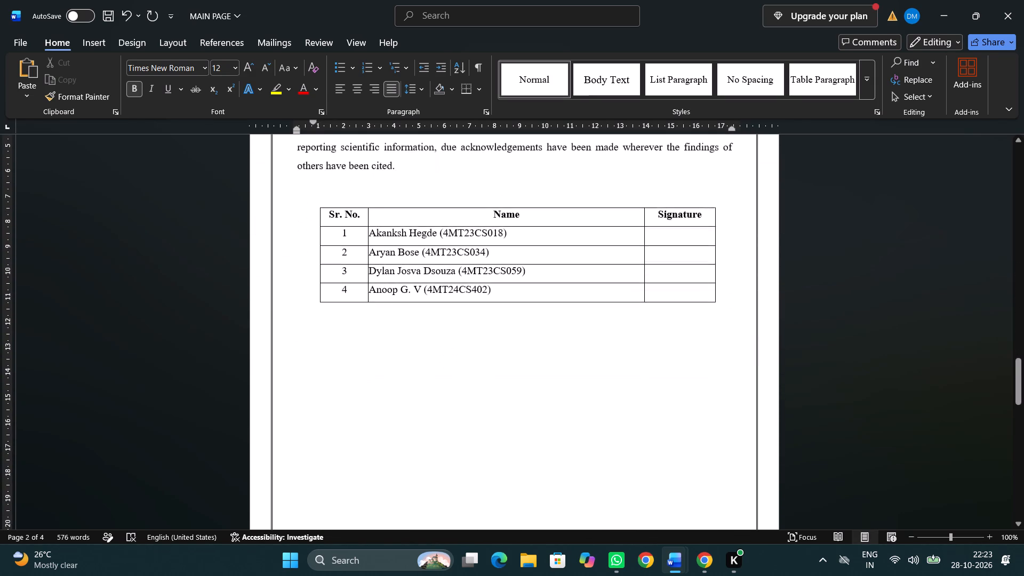
pyautogui.scroll(-3, 583, 251)
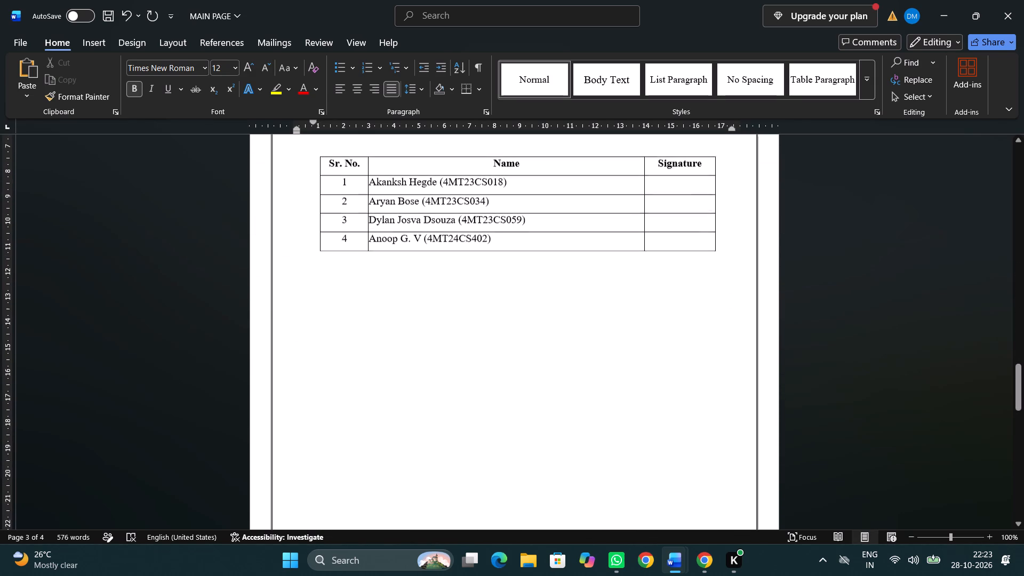
pyautogui.scroll(-4, 583, 251)
pyautogui.scroll(7, 583, 251)
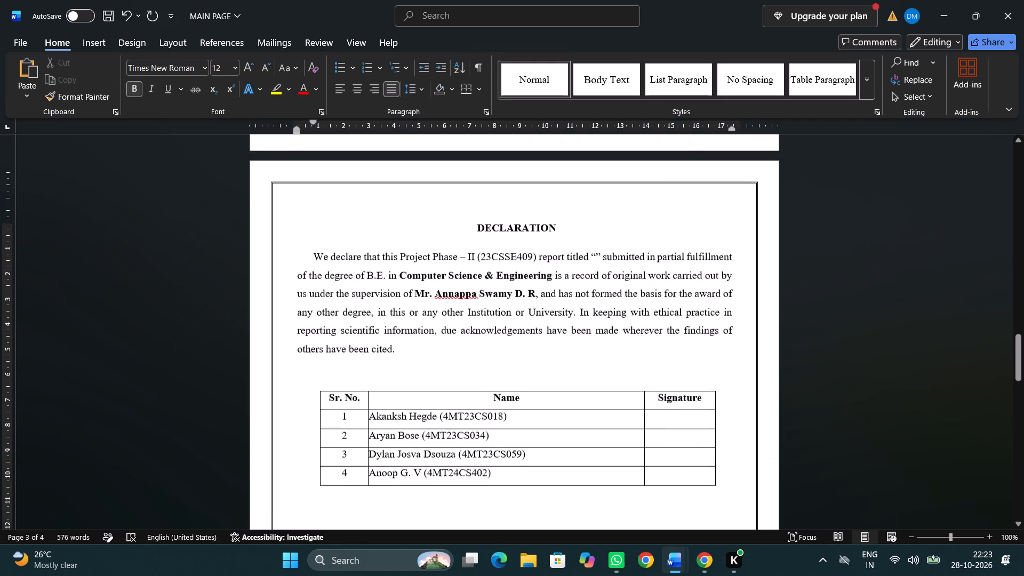
pyautogui.scroll(1, 583, 251)
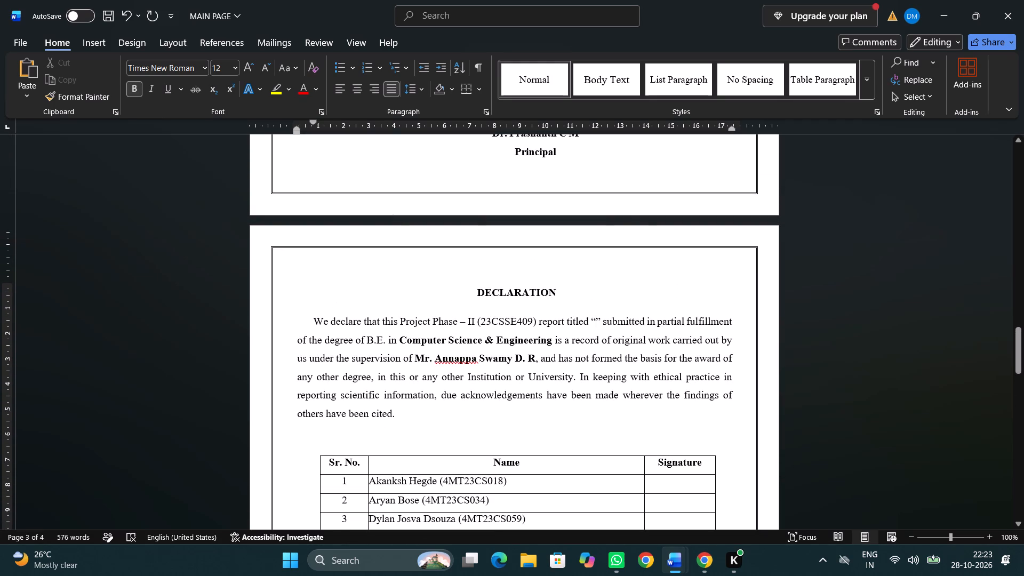
pyautogui.scroll(2, 583, 251)
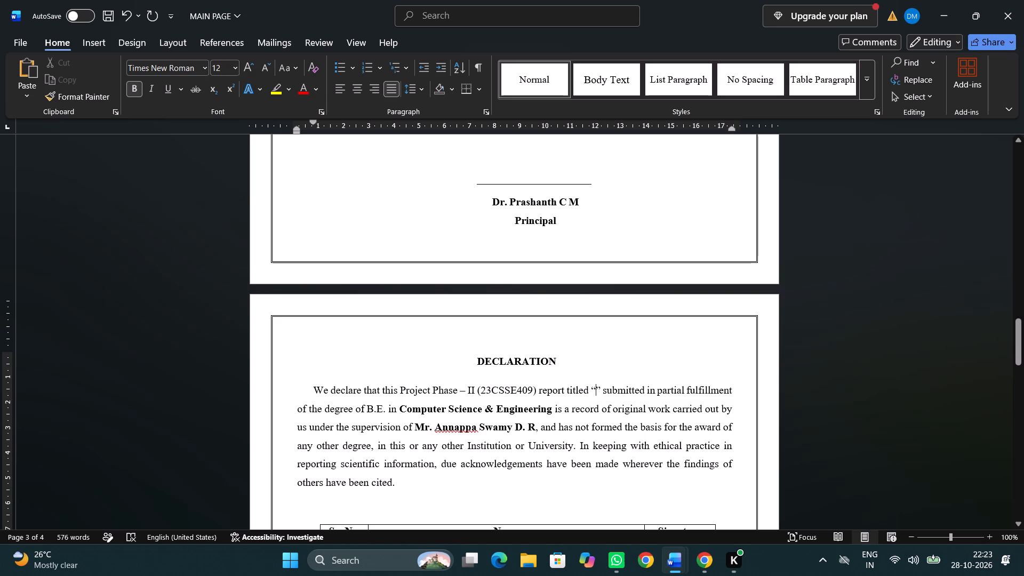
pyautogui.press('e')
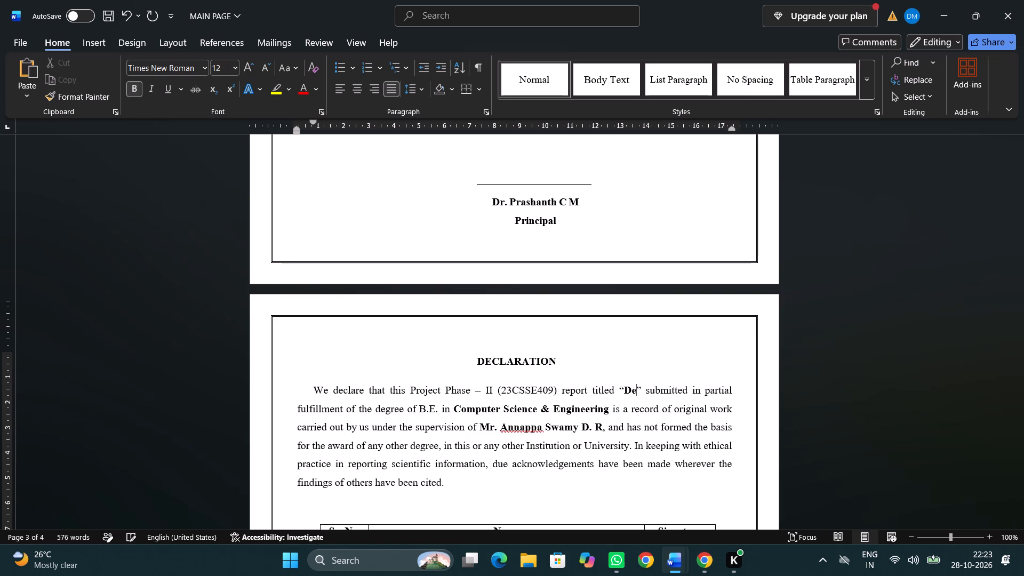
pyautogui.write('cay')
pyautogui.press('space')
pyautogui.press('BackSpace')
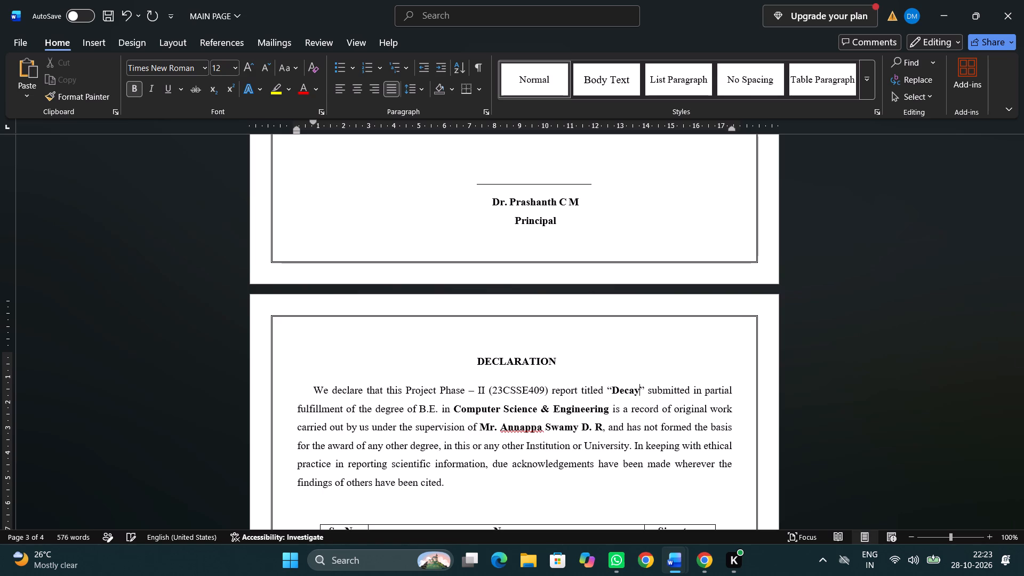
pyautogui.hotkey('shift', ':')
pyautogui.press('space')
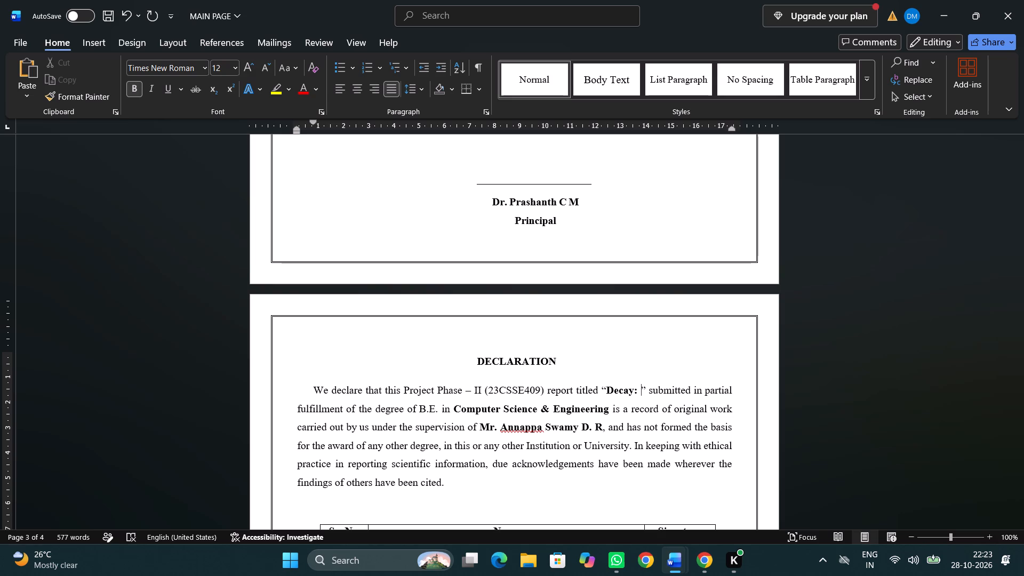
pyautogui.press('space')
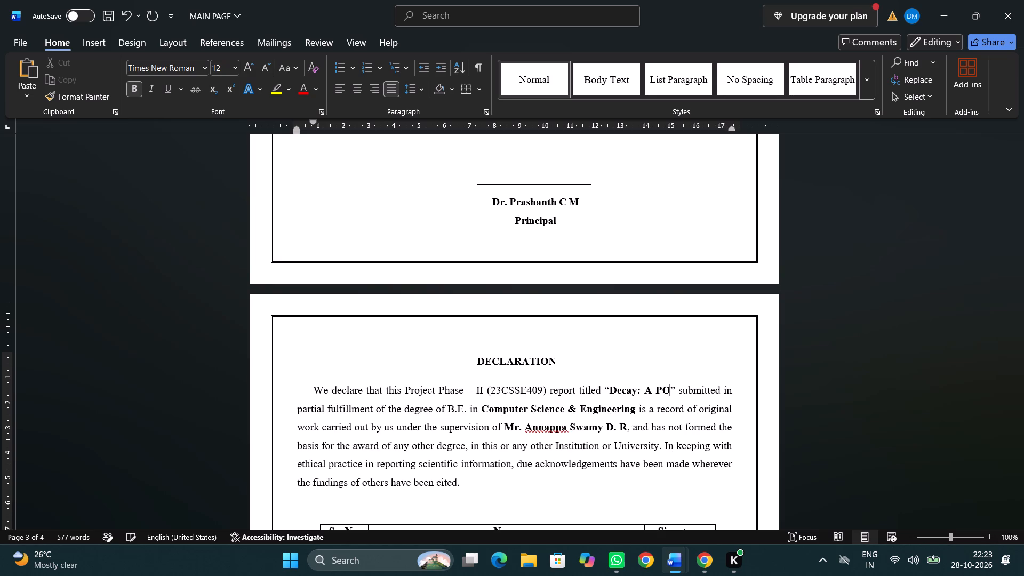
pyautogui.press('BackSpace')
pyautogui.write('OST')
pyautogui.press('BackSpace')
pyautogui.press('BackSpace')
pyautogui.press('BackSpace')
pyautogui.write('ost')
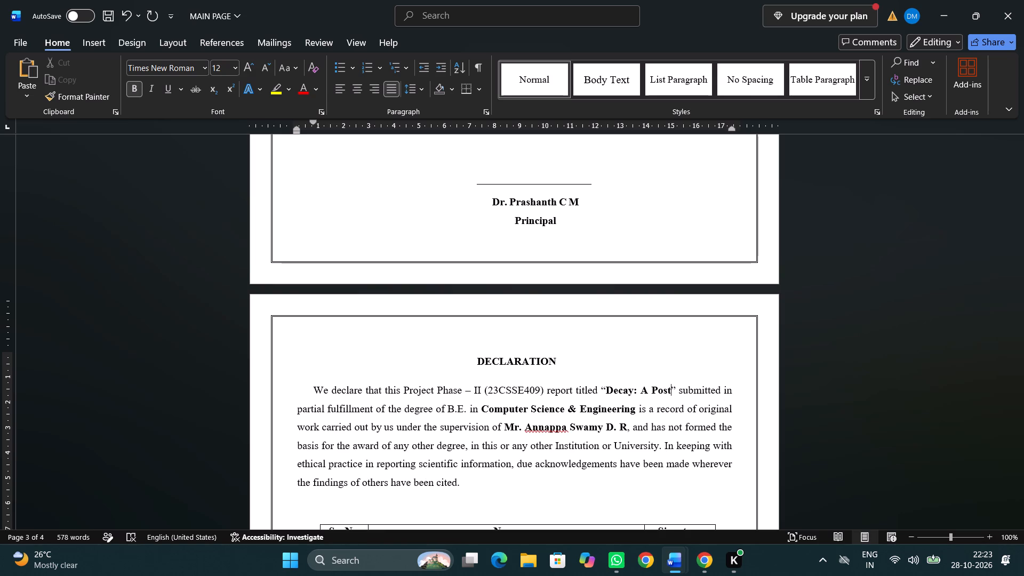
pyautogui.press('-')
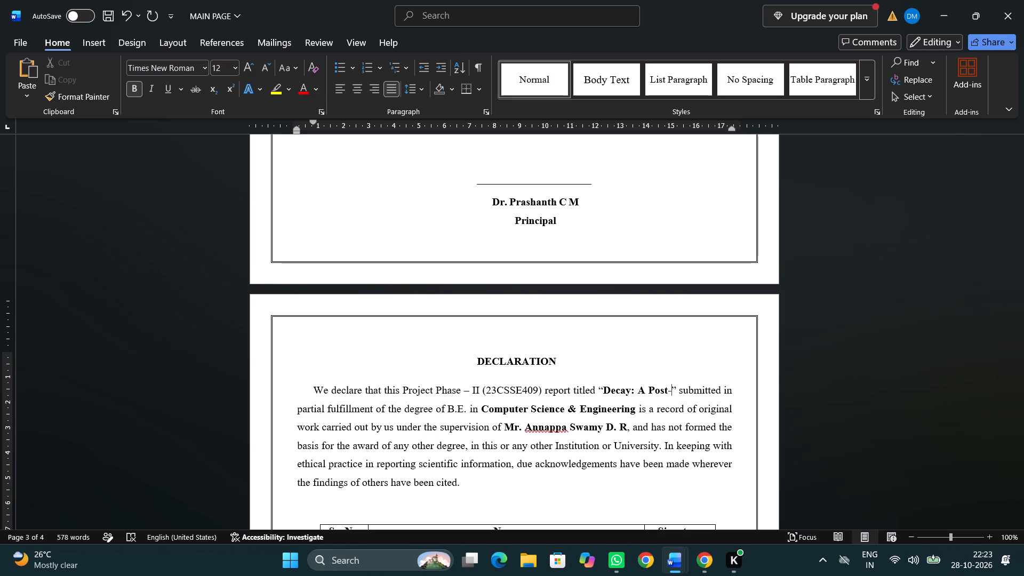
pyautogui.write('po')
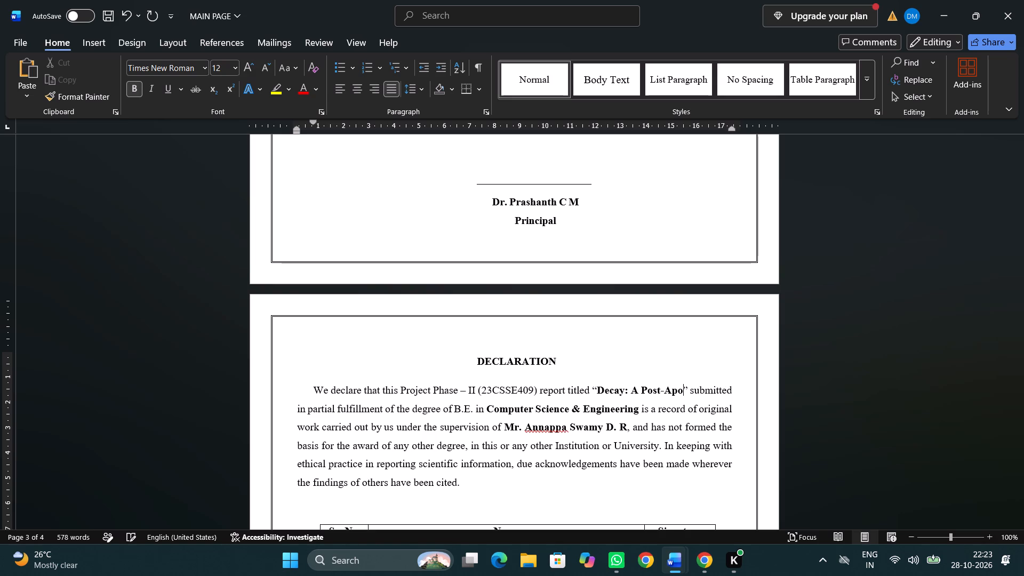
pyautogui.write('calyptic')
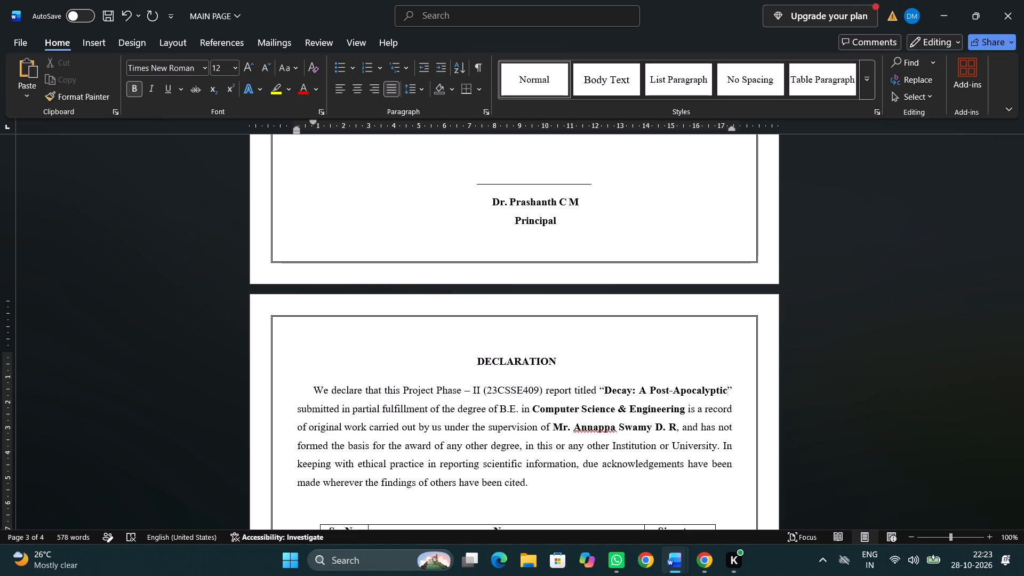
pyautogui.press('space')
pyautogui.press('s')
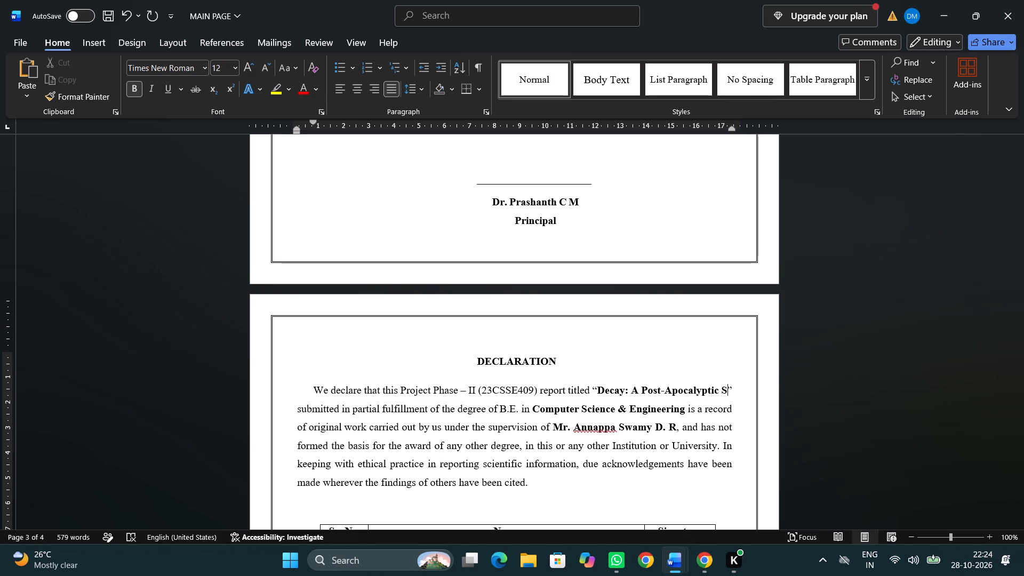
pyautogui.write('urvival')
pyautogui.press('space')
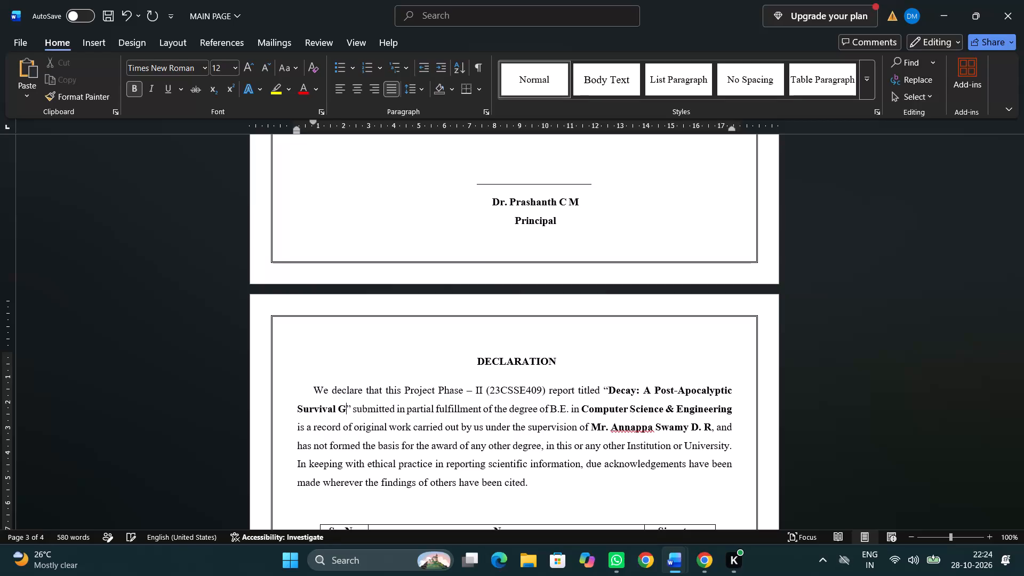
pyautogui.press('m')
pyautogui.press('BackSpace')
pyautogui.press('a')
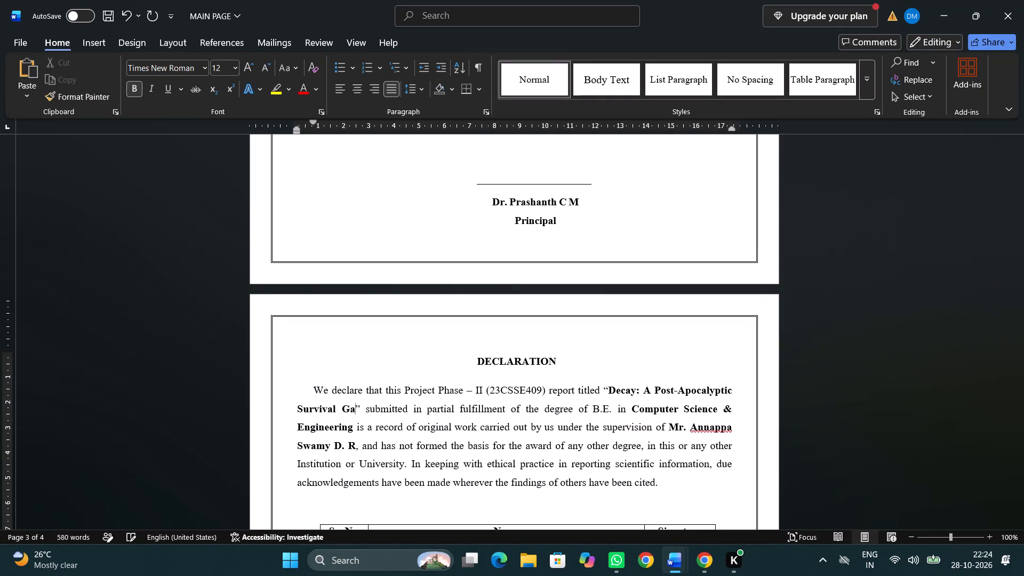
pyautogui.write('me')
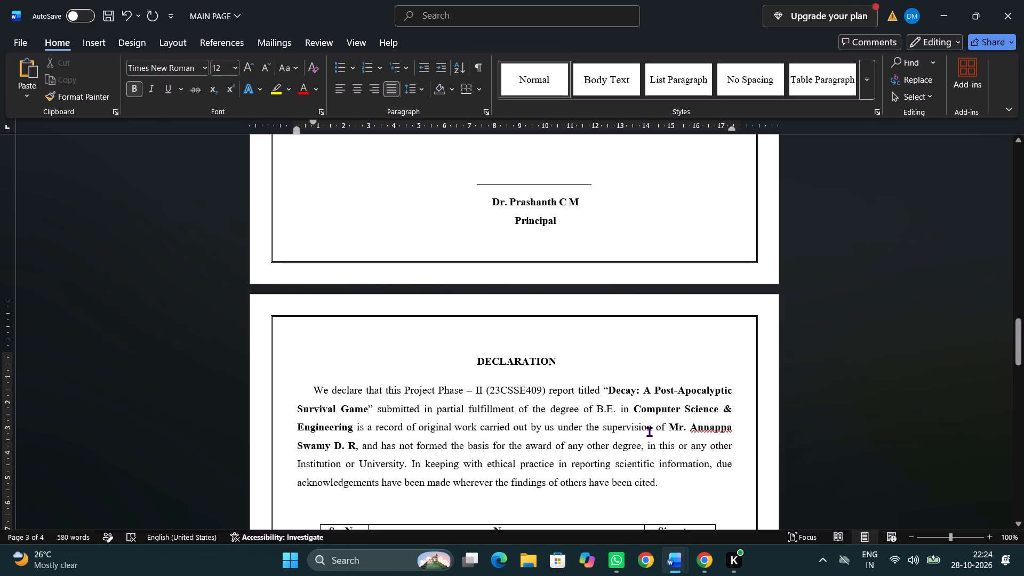
# Replace the old supervisor's title and name in the declaration paragraph with "Ms." and the new guide's name.
pyautogui.click(354, 449)
pyautogui.press('BackSpace')
pyautogui.press('BackSpace')
pyautogui.press('BackSpace')
pyautogui.press('BackSpace')
pyautogui.press('BackSpace')
pyautogui.press('BackSpace')
pyautogui.press('BackSpace')
pyautogui.press('BackSpace')
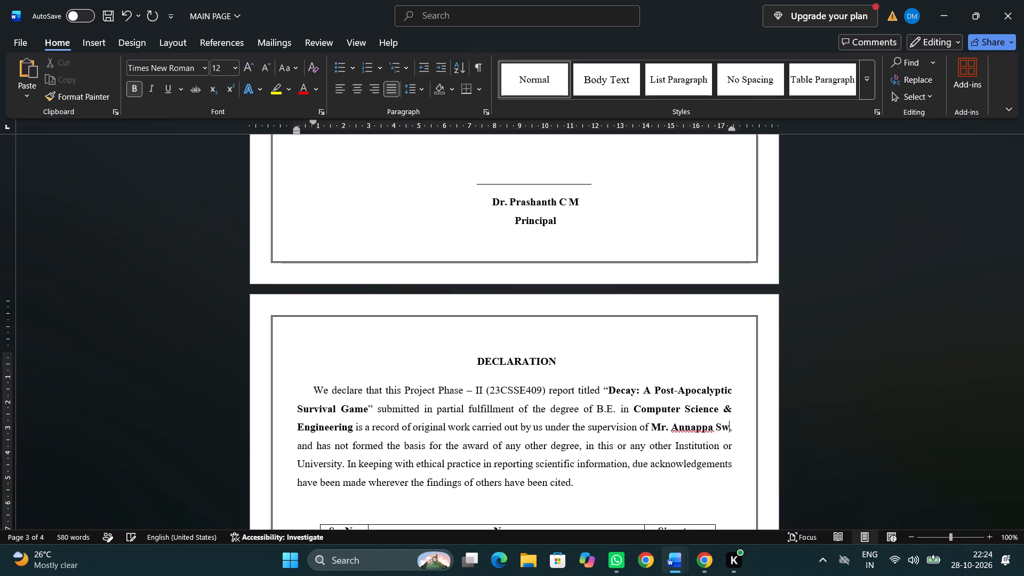
pyautogui.press('BackSpace')
pyautogui.press('BackSpace')
pyautogui.press('BackSpace')
pyautogui.press('BackSpace')
pyautogui.press('BackSpace')
pyautogui.press('BackSpace')
pyautogui.press('BackSpace')
pyautogui.press('BackSpace')
pyautogui.press('BackSpace')
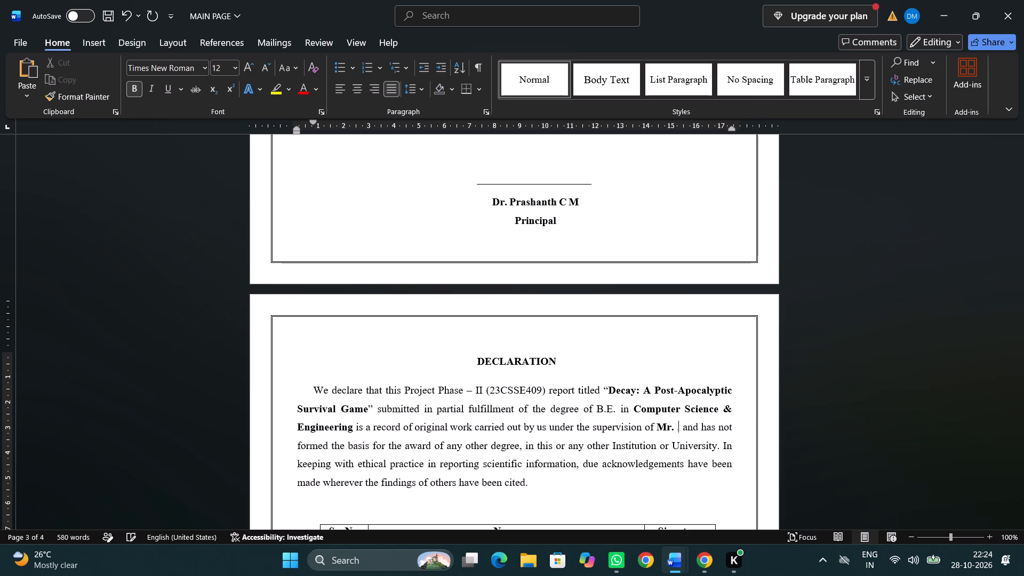
pyautogui.press('BackSpace')
pyautogui.press('BackSpace')
pyautogui.press('BackSpace')
pyautogui.press('BackSpace')
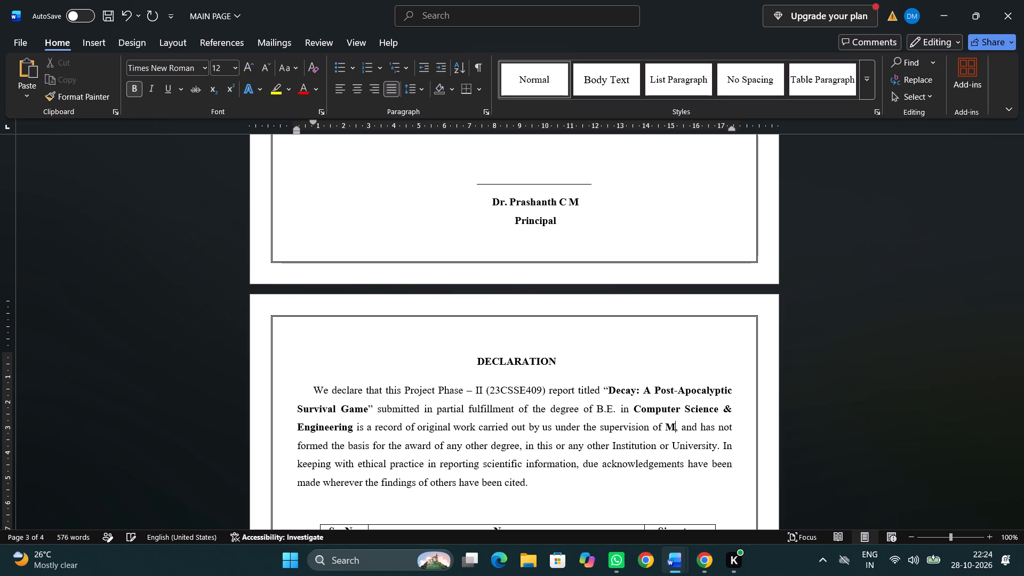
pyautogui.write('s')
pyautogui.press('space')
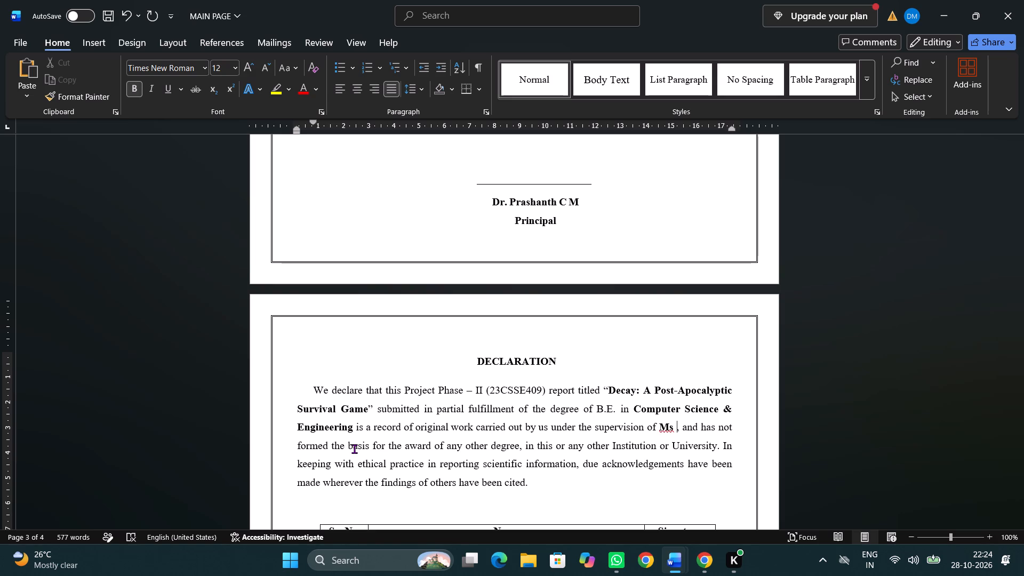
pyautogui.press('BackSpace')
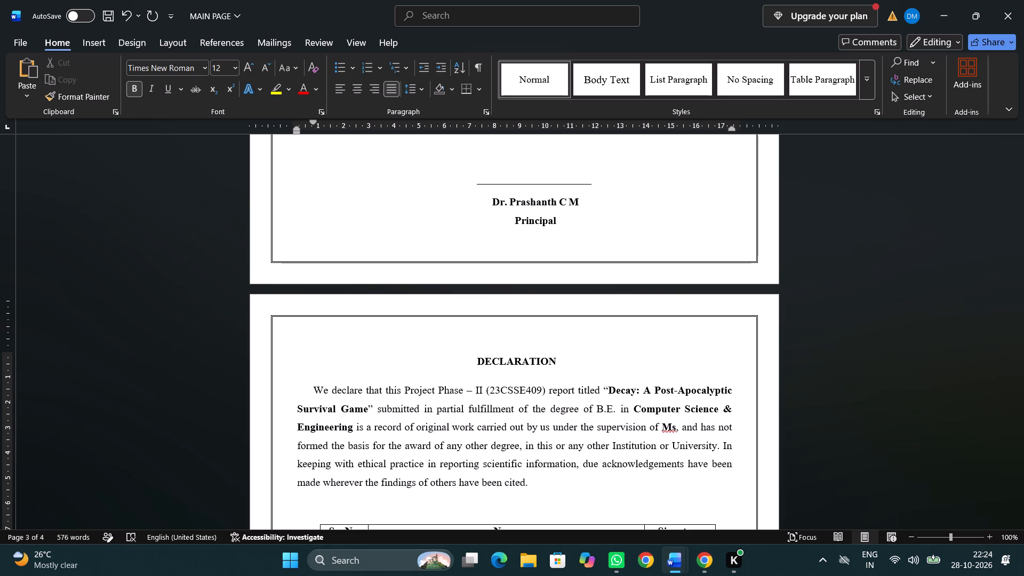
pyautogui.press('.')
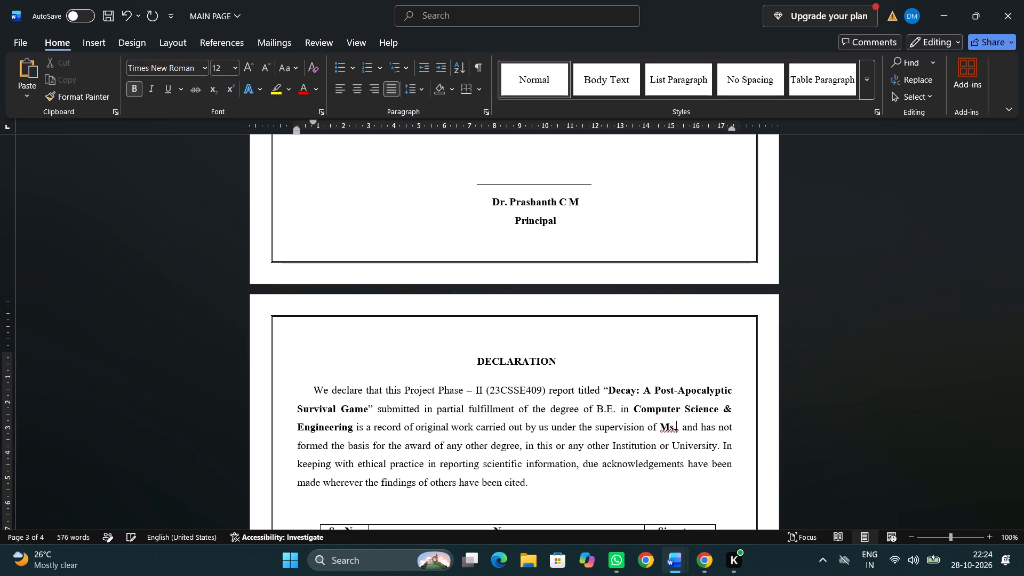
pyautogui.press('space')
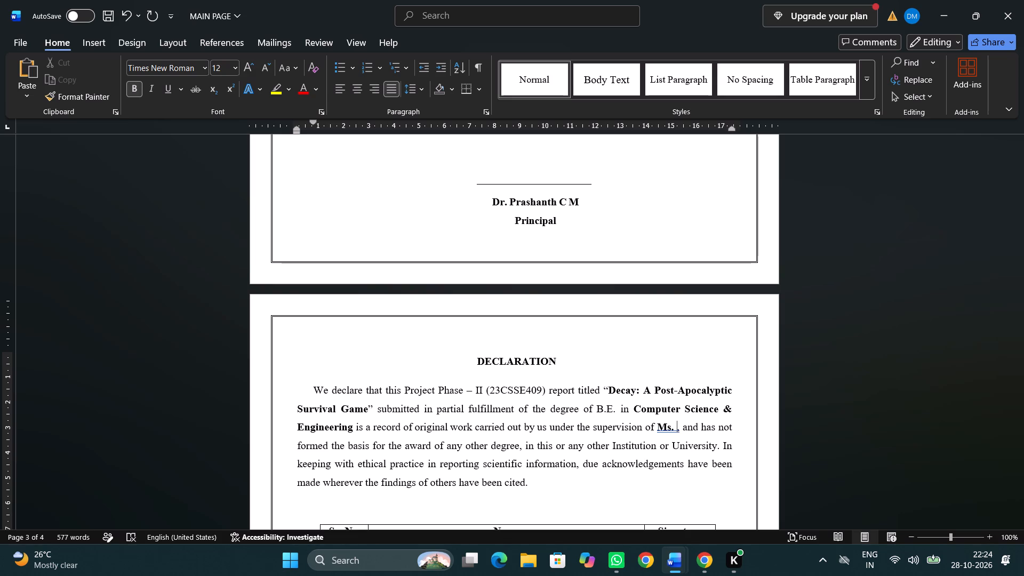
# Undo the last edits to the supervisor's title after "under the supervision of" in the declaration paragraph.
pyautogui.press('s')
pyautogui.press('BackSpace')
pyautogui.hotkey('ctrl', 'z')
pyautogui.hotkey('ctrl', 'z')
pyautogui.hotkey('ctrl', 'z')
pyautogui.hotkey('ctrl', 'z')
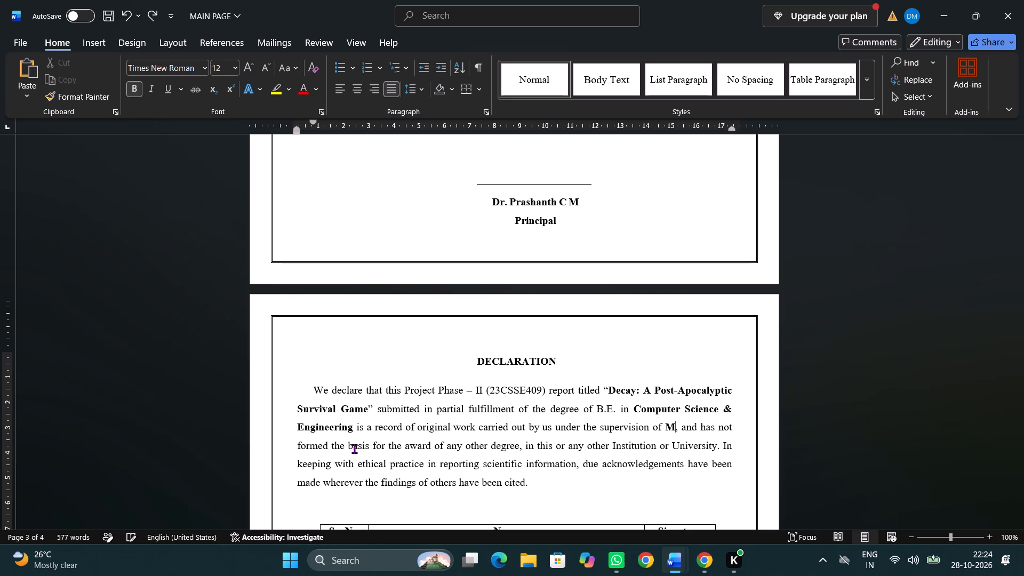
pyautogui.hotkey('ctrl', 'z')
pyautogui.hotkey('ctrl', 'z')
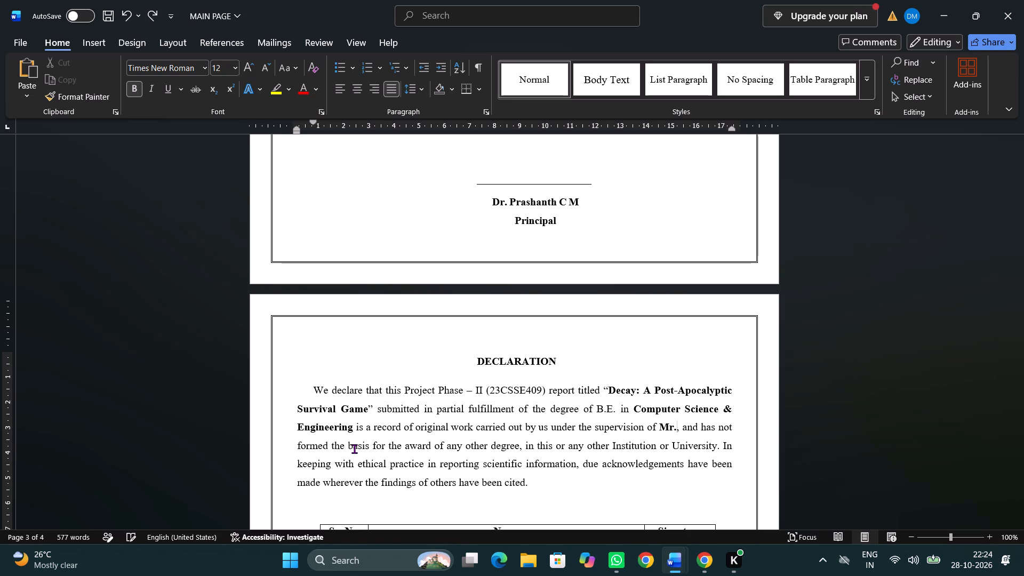
# Change the supervisor's title in the declaration to "Ms." and add the new guide's name in bold, with a period between the initials.
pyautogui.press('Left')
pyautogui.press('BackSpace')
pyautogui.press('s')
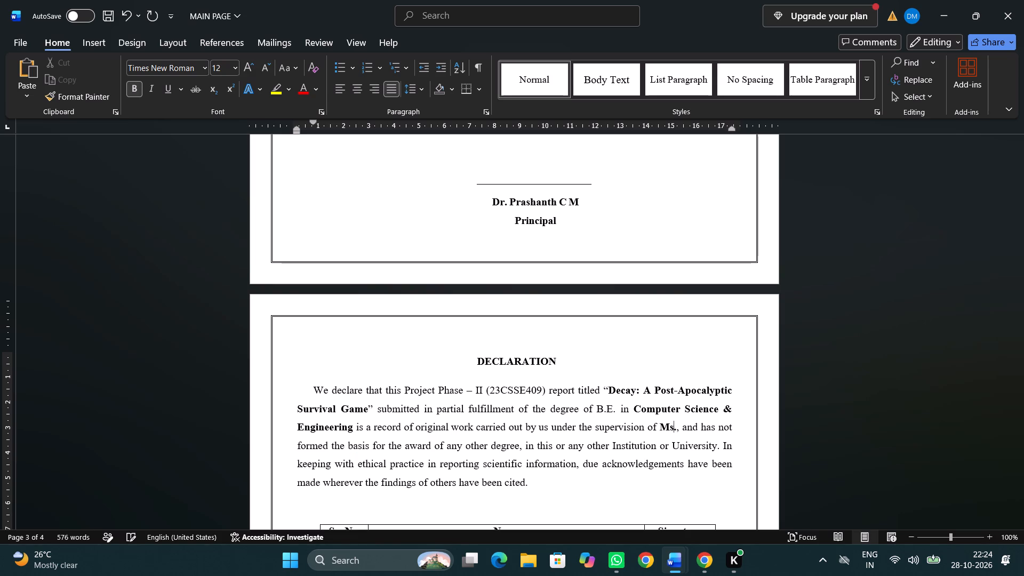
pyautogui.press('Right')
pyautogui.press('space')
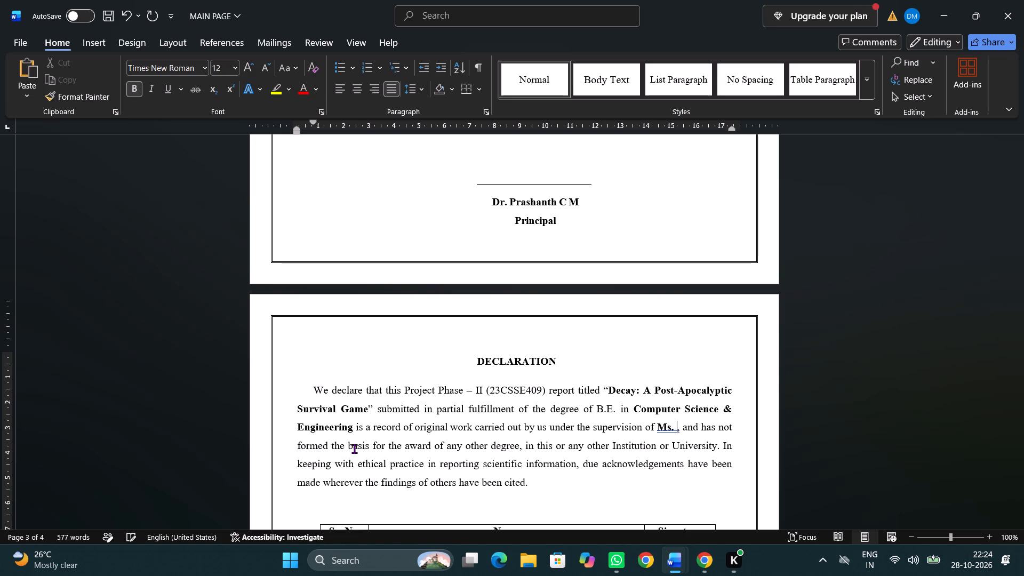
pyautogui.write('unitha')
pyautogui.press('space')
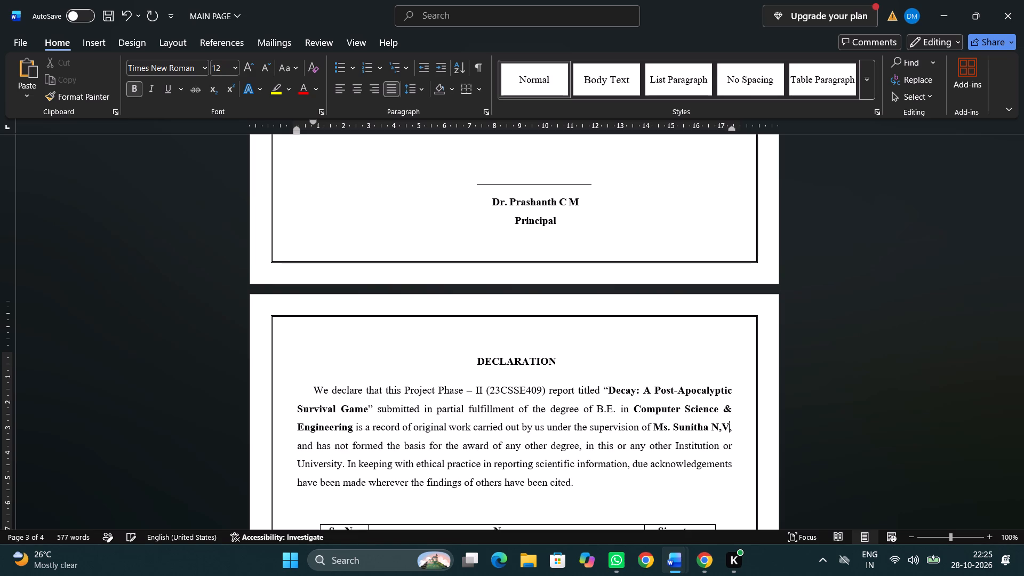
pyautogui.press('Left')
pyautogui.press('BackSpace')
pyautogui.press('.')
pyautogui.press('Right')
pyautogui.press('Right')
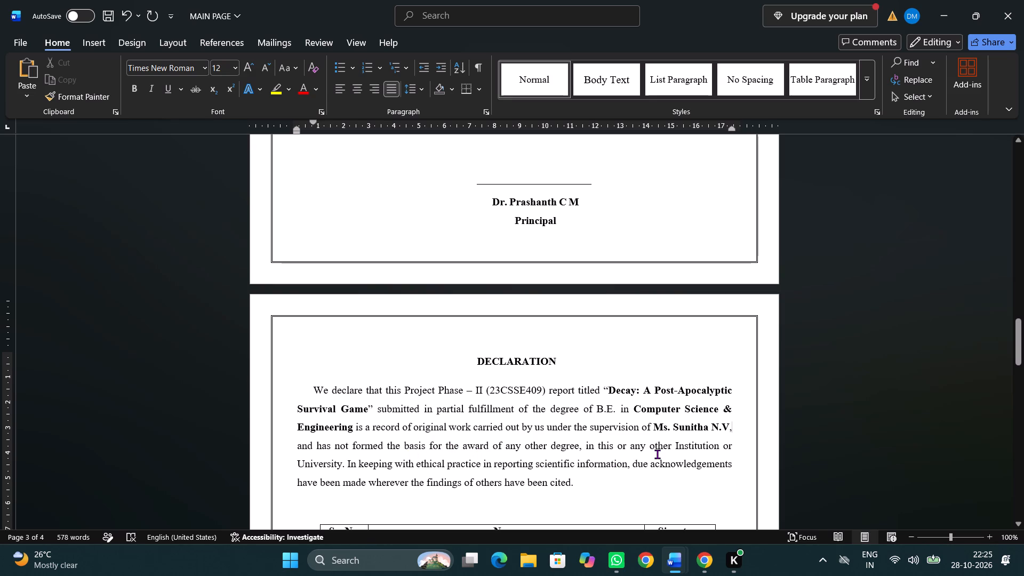
# Examine the student name and signature table below the declaration paragraph.
pyautogui.scroll(-1, 690, 454)
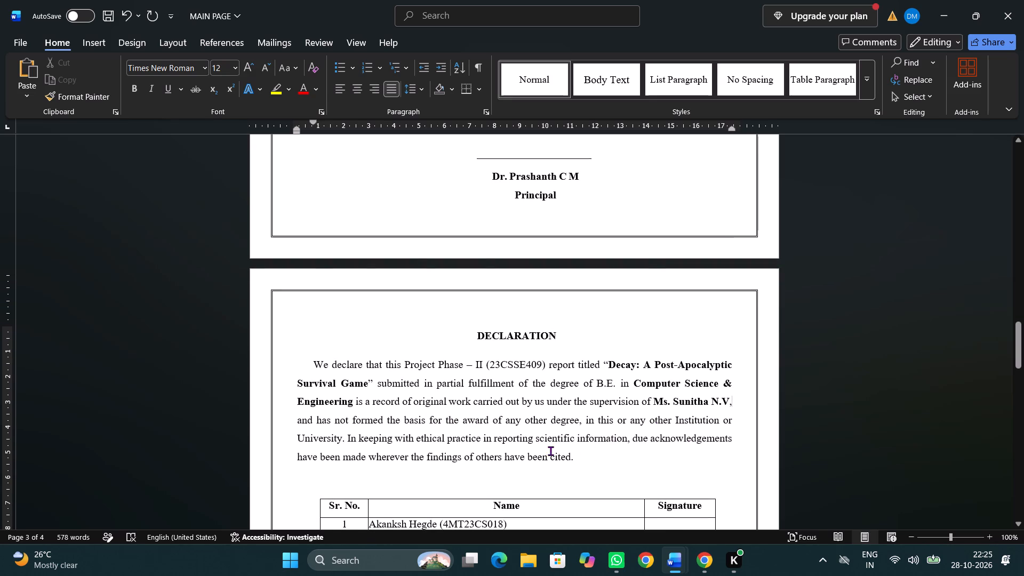
pyautogui.scroll(-1, 625, 463)
pyautogui.scroll(-1, 521, 438)
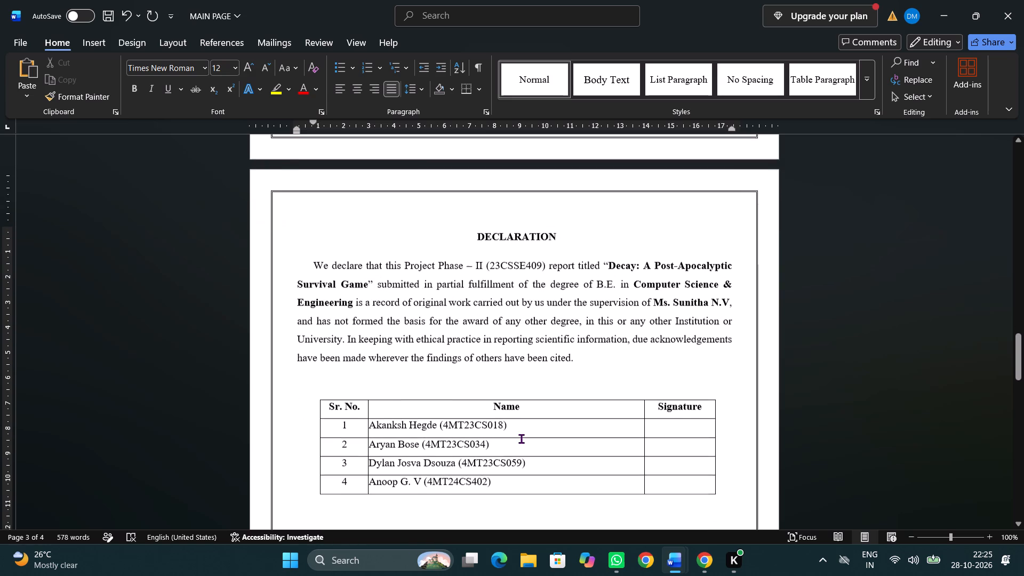
pyautogui.scroll(-1, 521, 438)
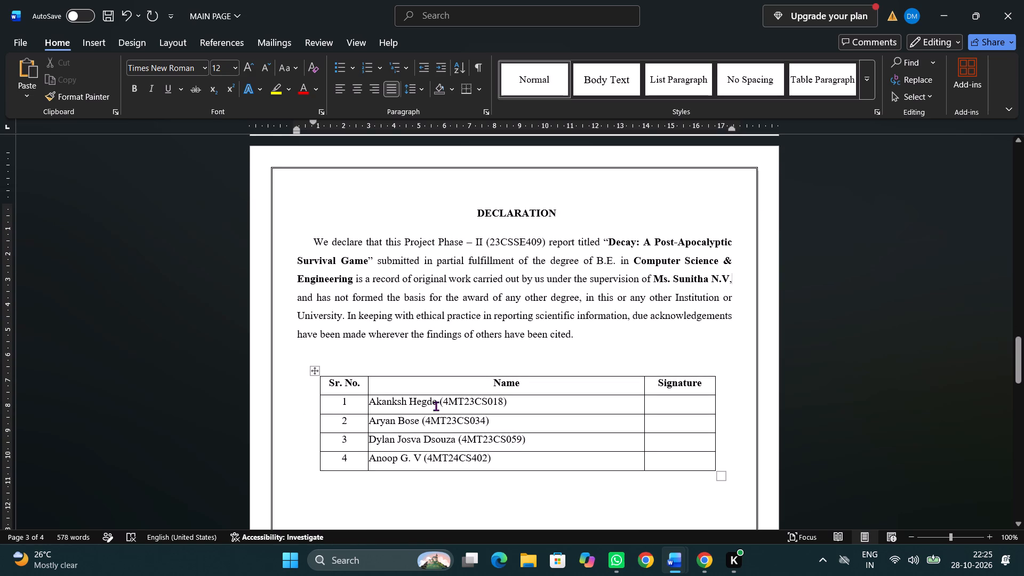
# Replace the student name in row 1 of the declaration's signature table with the first group member's name.
pyautogui.click(438, 406)
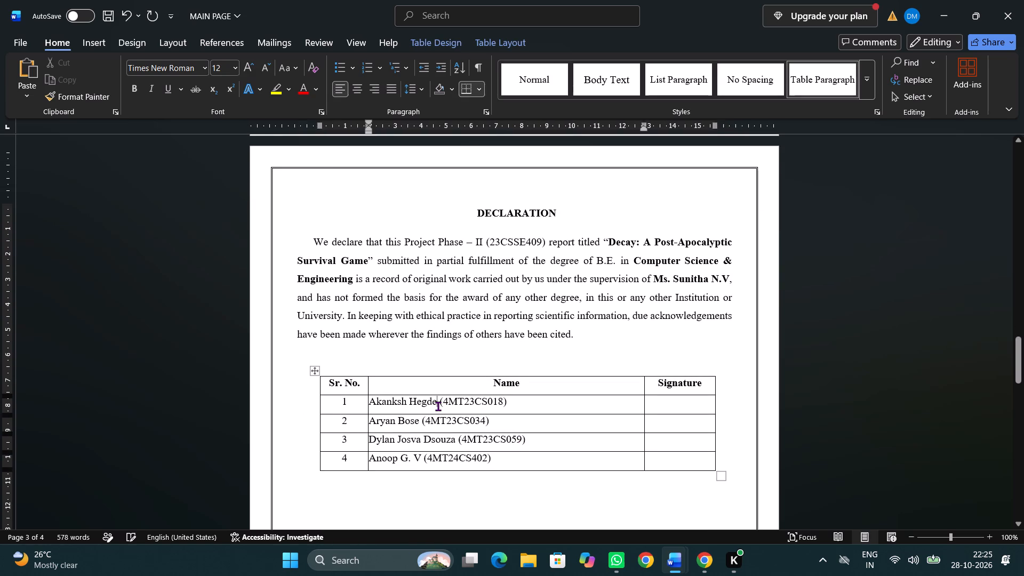
pyautogui.press('BackSpace')
pyautogui.press('BackSpace')
pyautogui.press('BackSpace')
pyautogui.press('BackSpace')
pyautogui.press('BackSpace')
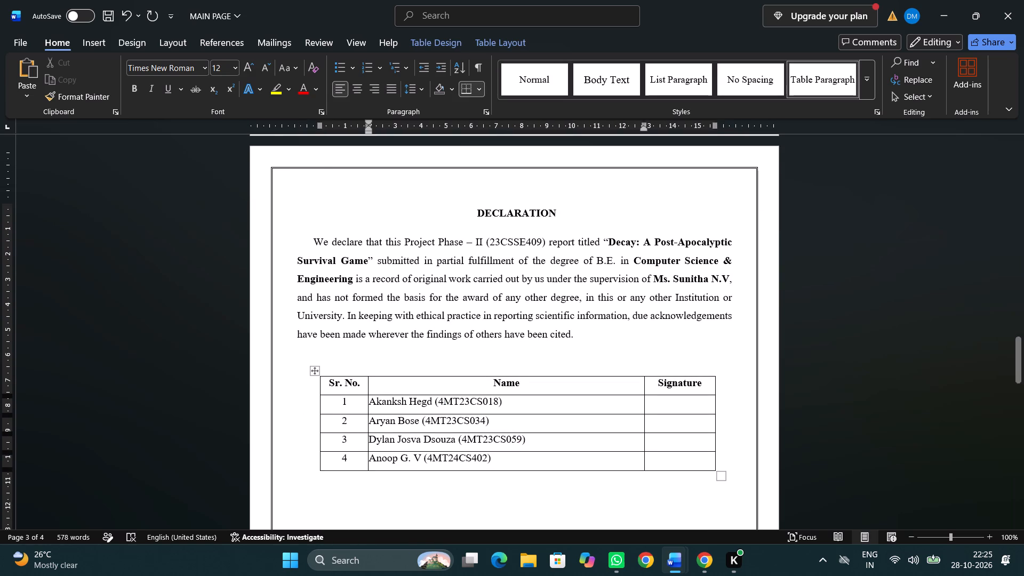
pyautogui.press('BackSpace')
pyautogui.press('BackSpace')
pyautogui.press('BackSpace')
pyautogui.press('BackSpace')
pyautogui.press('BackSpace')
pyautogui.press('BackSpace')
pyautogui.press('BackSpace')
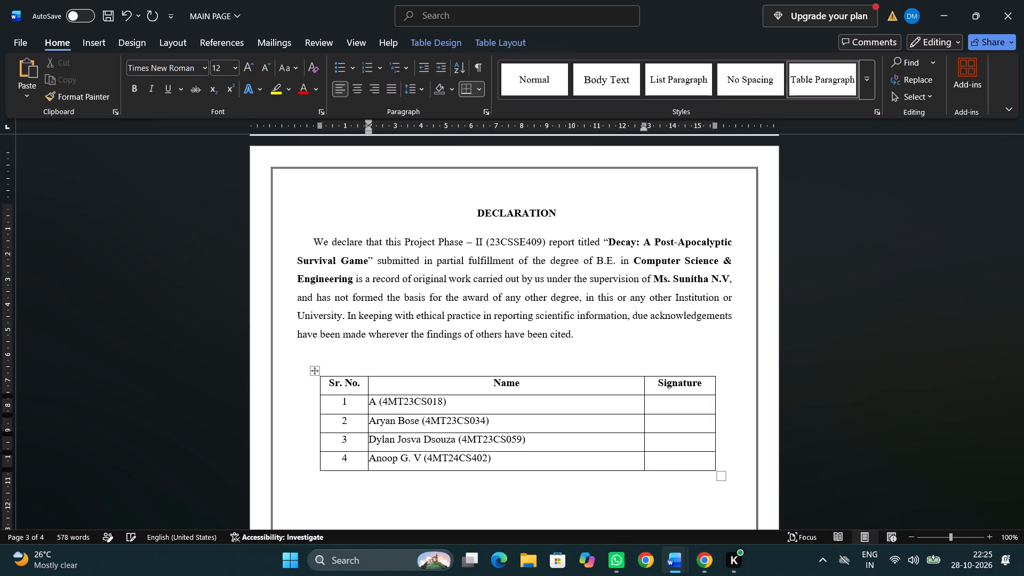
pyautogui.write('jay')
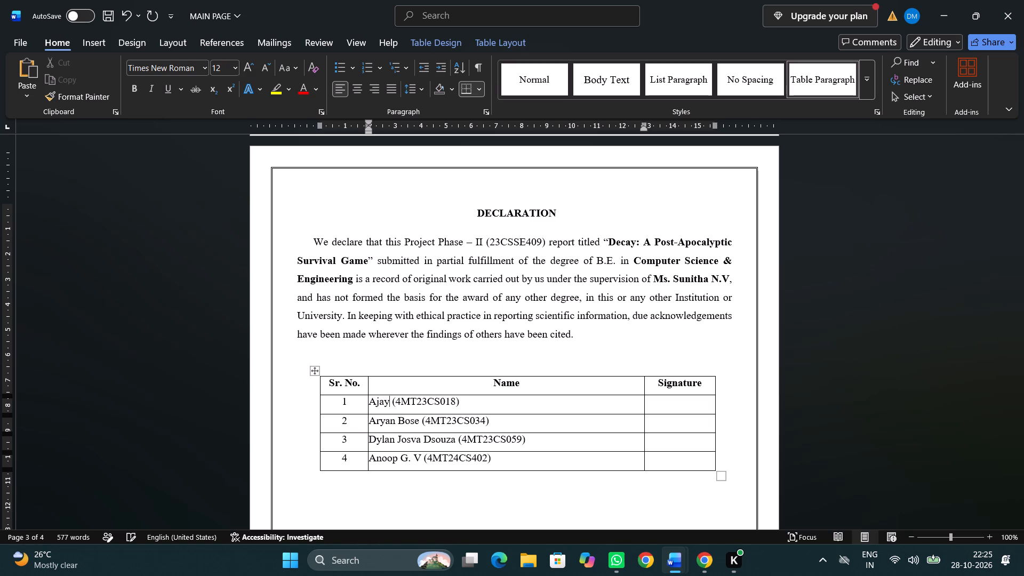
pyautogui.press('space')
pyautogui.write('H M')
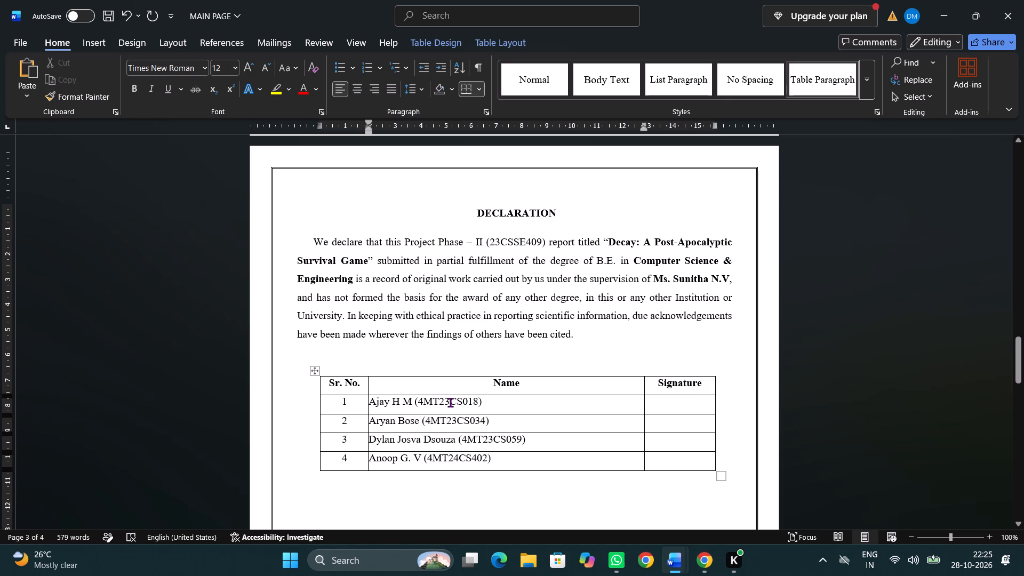
# Change the year digits and last three digits of the registration number in row 1 to the first member's.
pyautogui.click(450, 402)
pyautogui.press('BackSpace')
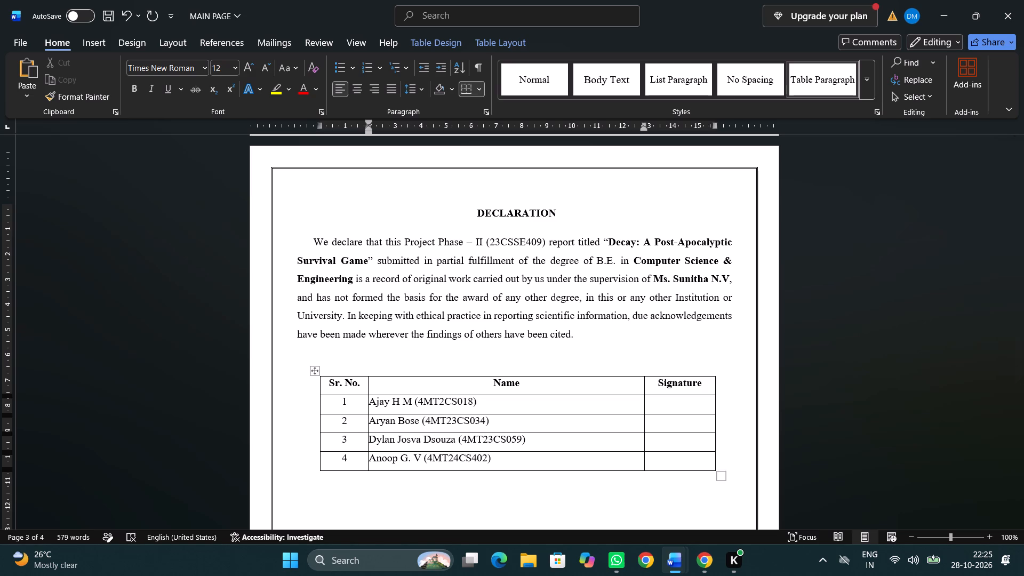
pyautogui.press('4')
pyautogui.click(478, 404)
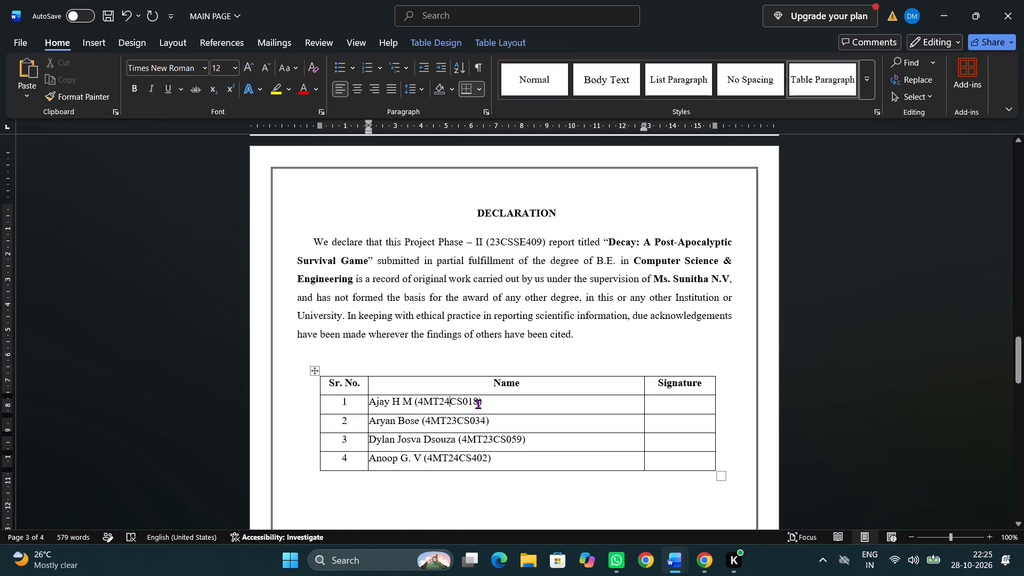
pyautogui.press('BackSpace')
pyautogui.press('BackSpace')
pyautogui.press('BackSpace')
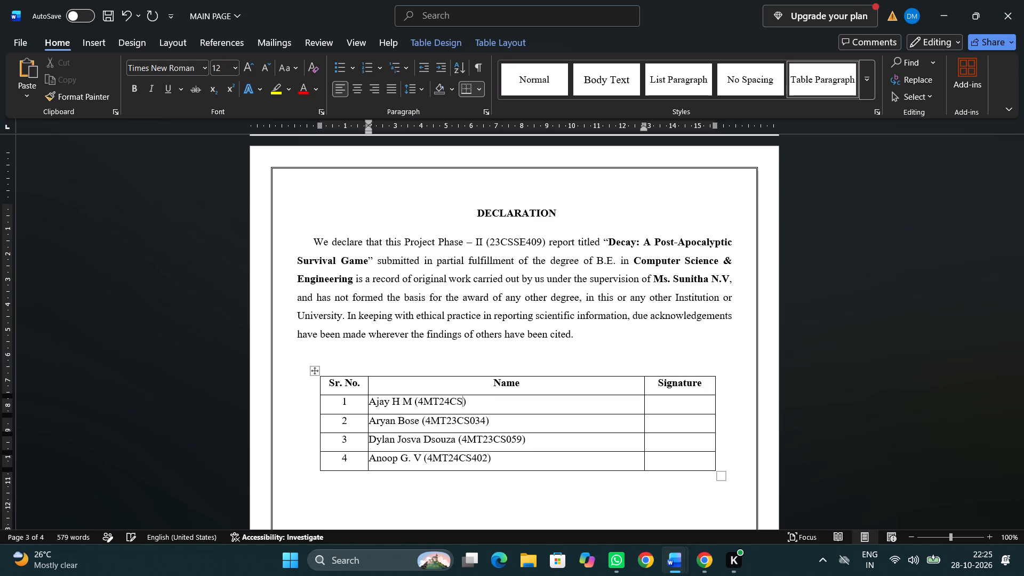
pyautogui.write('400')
# Change the ending and year digits of the registration number in row 2 of the signature table for the second member.
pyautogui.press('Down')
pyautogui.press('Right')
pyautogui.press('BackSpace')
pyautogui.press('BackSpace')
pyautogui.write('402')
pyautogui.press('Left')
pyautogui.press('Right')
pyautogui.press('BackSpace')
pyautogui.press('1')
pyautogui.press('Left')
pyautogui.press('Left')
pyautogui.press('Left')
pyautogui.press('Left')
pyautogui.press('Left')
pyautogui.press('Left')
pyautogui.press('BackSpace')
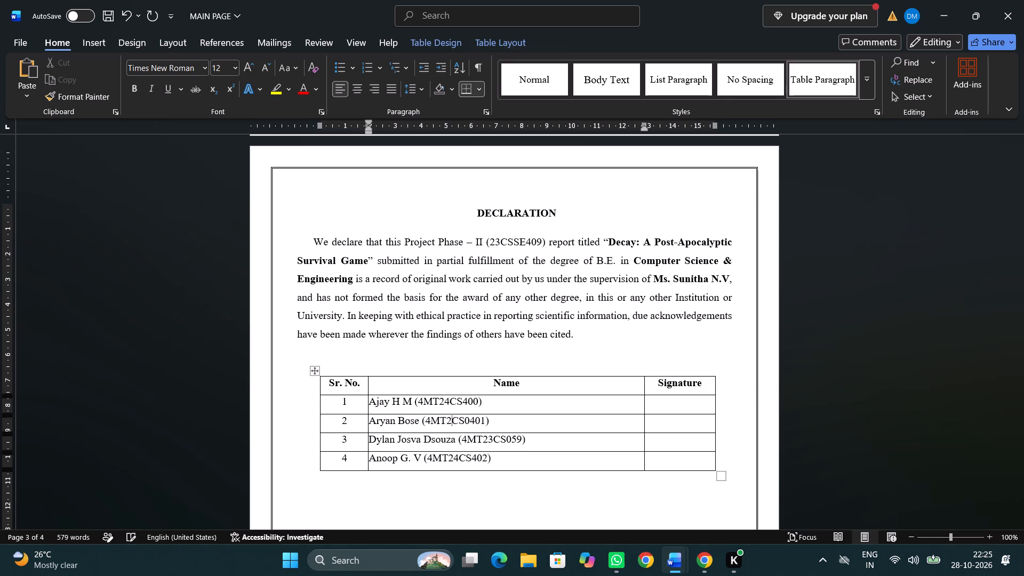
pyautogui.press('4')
# Replace the student name in row 2 of the signature table with the second group member's name.
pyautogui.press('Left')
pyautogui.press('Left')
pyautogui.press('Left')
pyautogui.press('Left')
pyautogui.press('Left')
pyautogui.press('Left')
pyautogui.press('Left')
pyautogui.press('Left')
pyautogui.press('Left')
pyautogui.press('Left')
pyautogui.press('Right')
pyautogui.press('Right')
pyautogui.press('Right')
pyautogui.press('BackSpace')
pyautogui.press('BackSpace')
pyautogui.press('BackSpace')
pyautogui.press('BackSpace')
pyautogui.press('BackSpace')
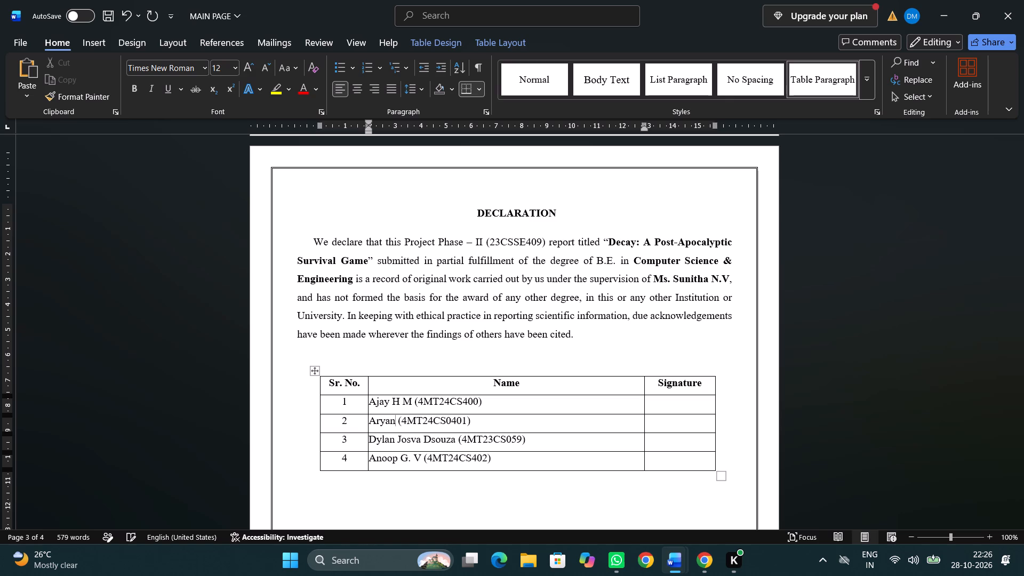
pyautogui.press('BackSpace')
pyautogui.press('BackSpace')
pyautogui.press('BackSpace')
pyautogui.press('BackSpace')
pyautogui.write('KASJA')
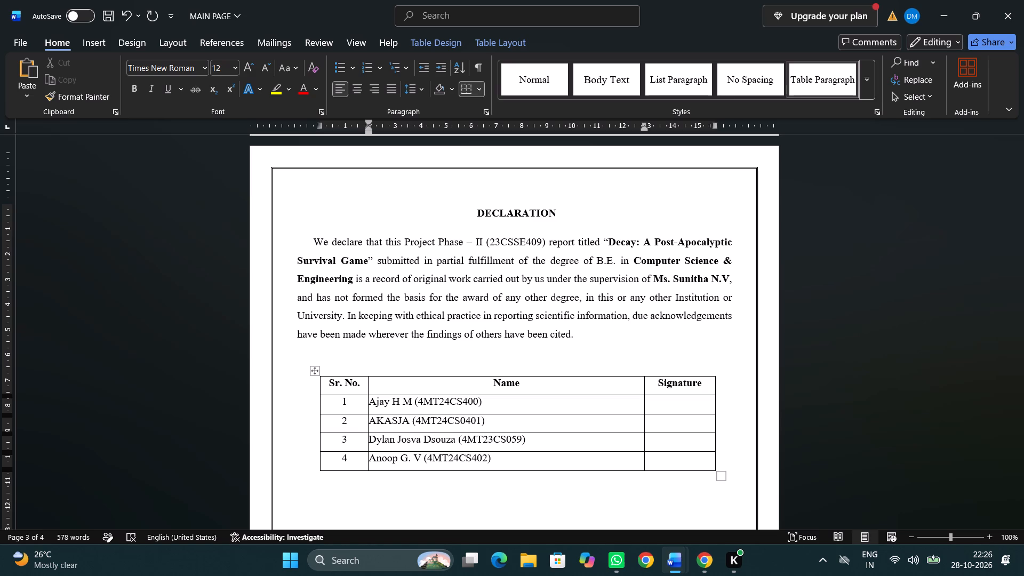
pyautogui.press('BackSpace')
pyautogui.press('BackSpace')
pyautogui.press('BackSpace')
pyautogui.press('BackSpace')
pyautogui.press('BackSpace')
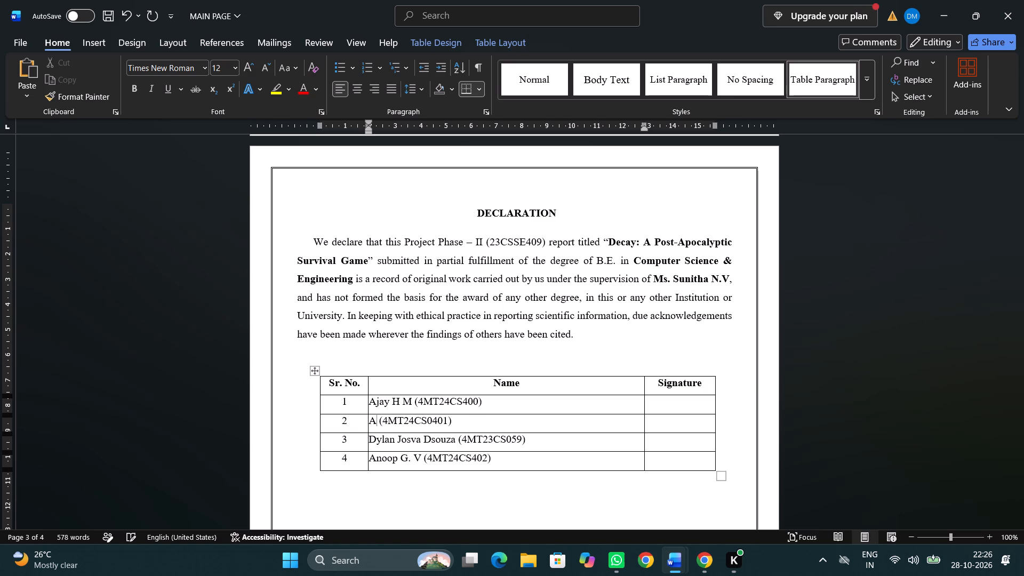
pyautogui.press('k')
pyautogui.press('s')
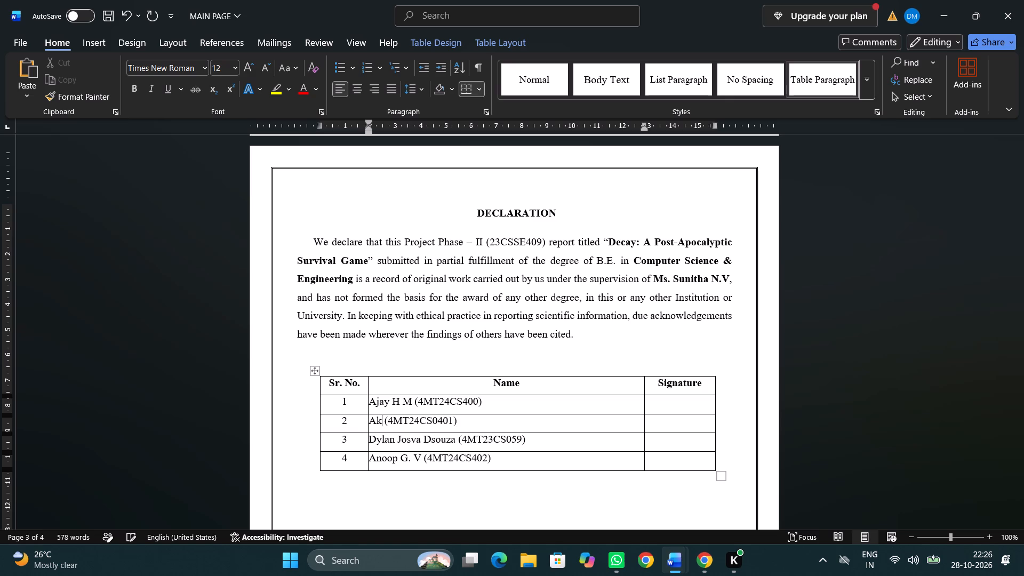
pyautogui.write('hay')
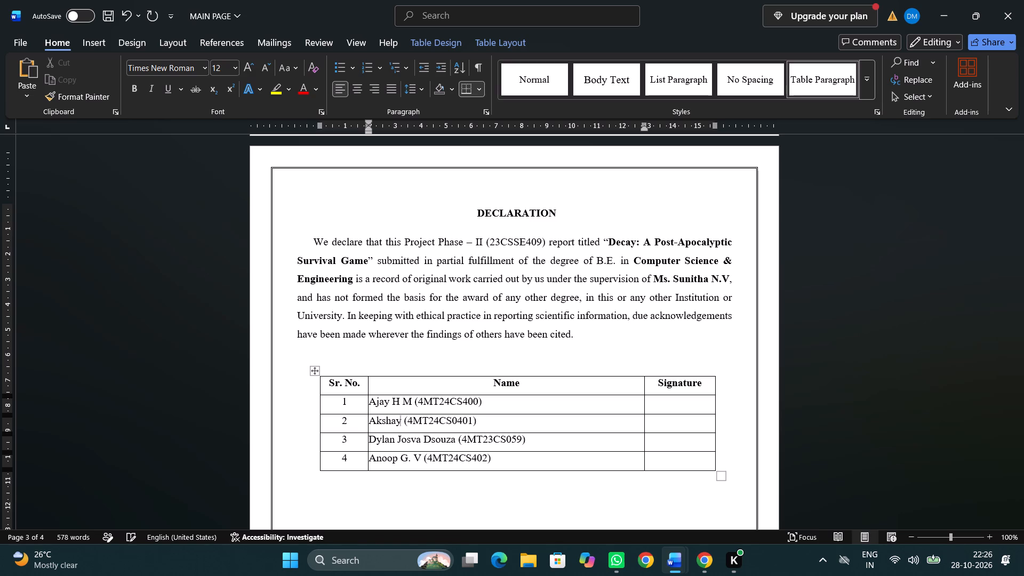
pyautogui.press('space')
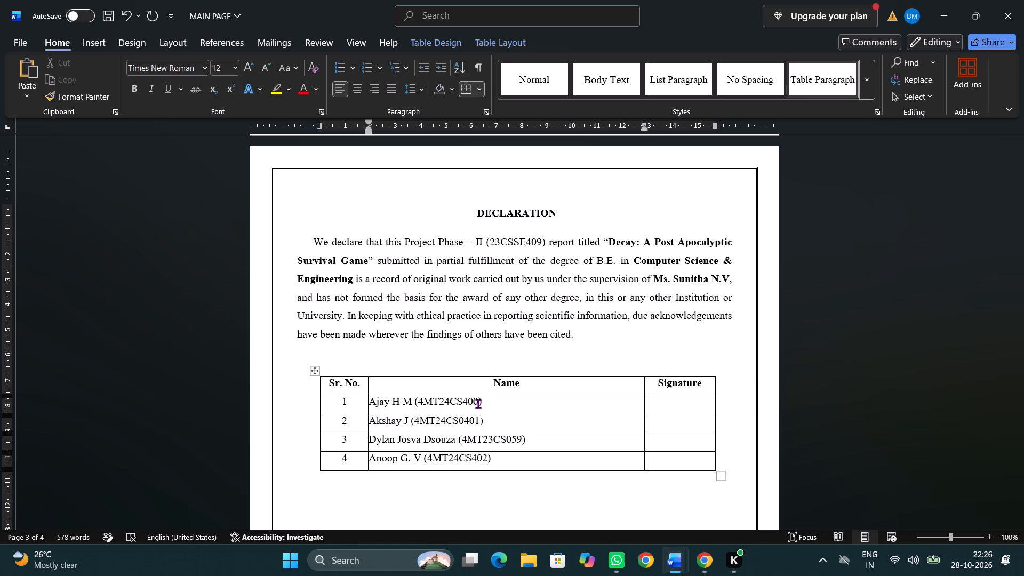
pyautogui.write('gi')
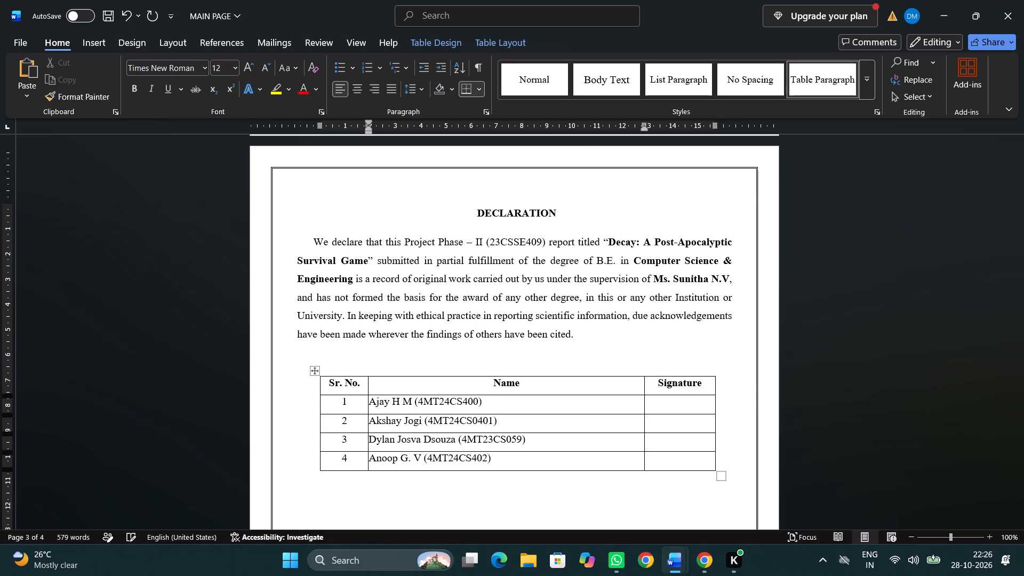
# Change the last two digits of the registration number in row 3 of the declaration's signature table to 45.
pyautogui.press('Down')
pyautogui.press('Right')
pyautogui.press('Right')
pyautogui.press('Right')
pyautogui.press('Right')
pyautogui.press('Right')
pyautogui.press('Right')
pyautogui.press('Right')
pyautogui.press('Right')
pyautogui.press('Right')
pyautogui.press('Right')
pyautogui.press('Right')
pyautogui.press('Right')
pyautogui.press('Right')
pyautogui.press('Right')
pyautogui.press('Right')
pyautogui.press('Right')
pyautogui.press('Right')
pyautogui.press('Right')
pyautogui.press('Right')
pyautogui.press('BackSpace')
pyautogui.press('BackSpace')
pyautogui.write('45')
# Replace the student name in row 3 of the signature table with the third group member's name.
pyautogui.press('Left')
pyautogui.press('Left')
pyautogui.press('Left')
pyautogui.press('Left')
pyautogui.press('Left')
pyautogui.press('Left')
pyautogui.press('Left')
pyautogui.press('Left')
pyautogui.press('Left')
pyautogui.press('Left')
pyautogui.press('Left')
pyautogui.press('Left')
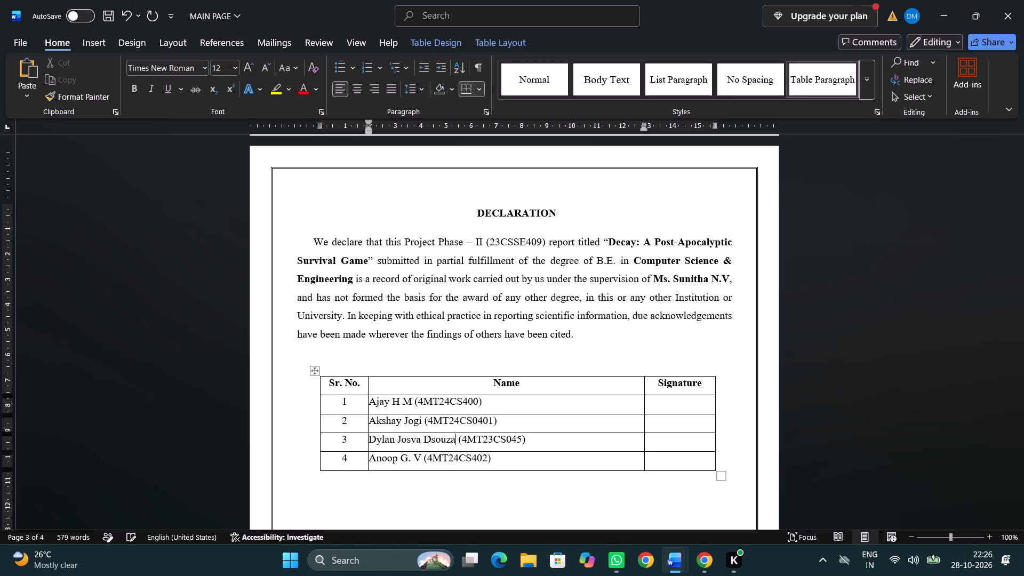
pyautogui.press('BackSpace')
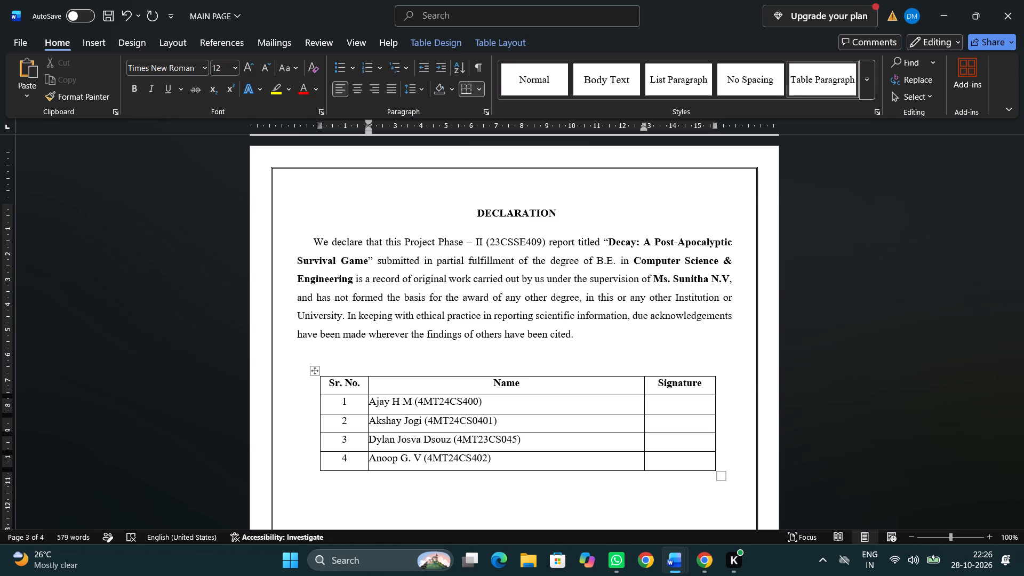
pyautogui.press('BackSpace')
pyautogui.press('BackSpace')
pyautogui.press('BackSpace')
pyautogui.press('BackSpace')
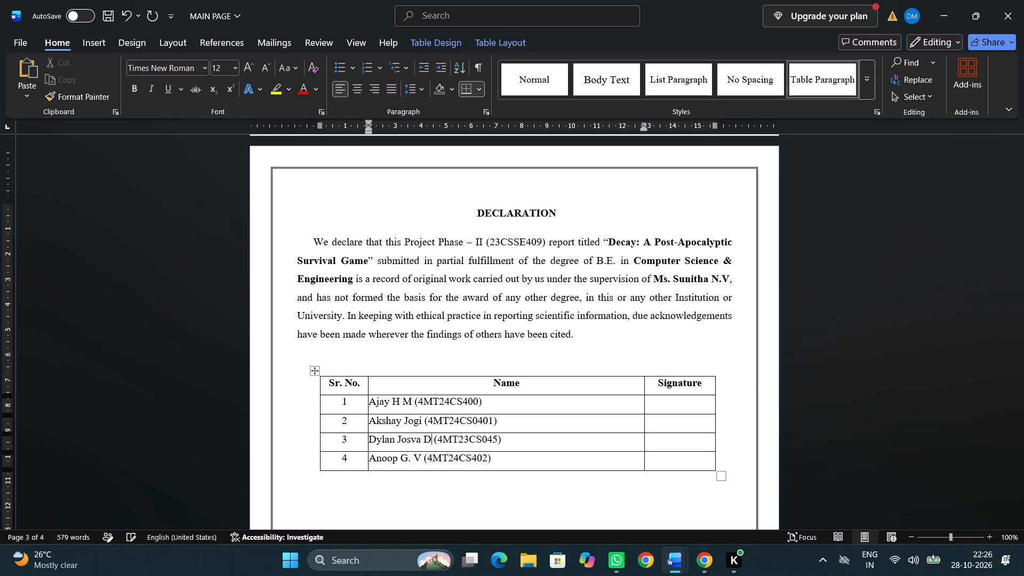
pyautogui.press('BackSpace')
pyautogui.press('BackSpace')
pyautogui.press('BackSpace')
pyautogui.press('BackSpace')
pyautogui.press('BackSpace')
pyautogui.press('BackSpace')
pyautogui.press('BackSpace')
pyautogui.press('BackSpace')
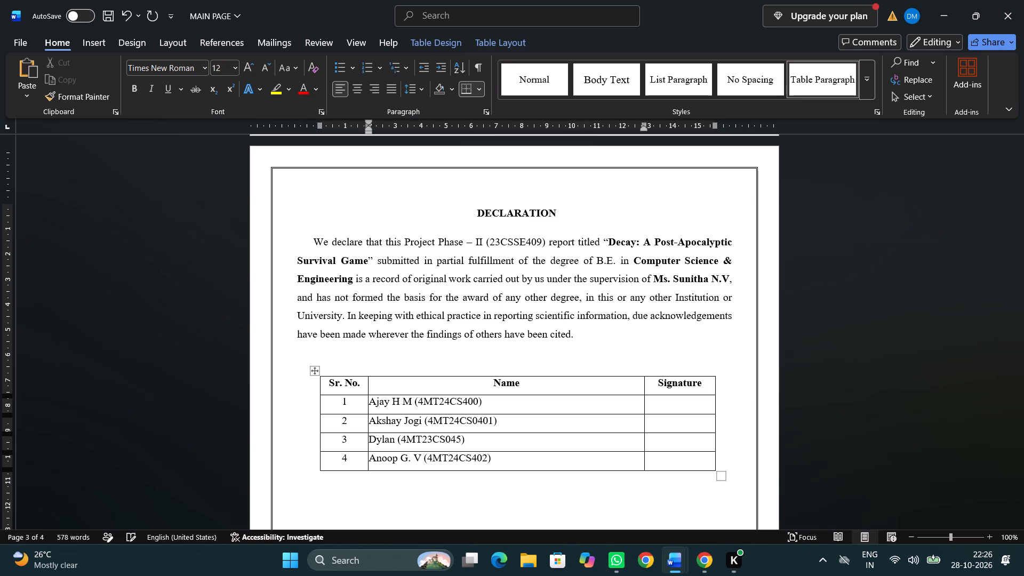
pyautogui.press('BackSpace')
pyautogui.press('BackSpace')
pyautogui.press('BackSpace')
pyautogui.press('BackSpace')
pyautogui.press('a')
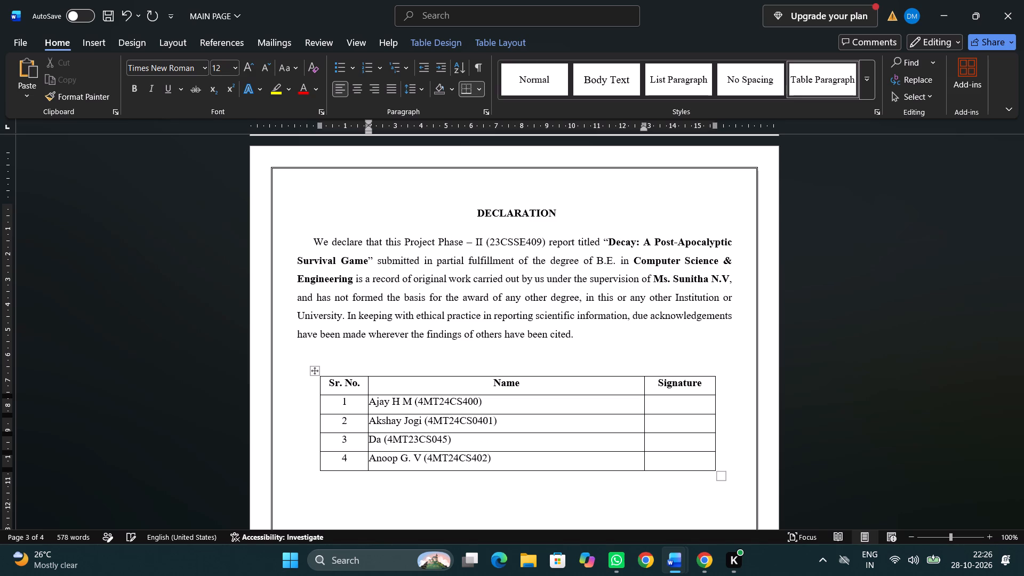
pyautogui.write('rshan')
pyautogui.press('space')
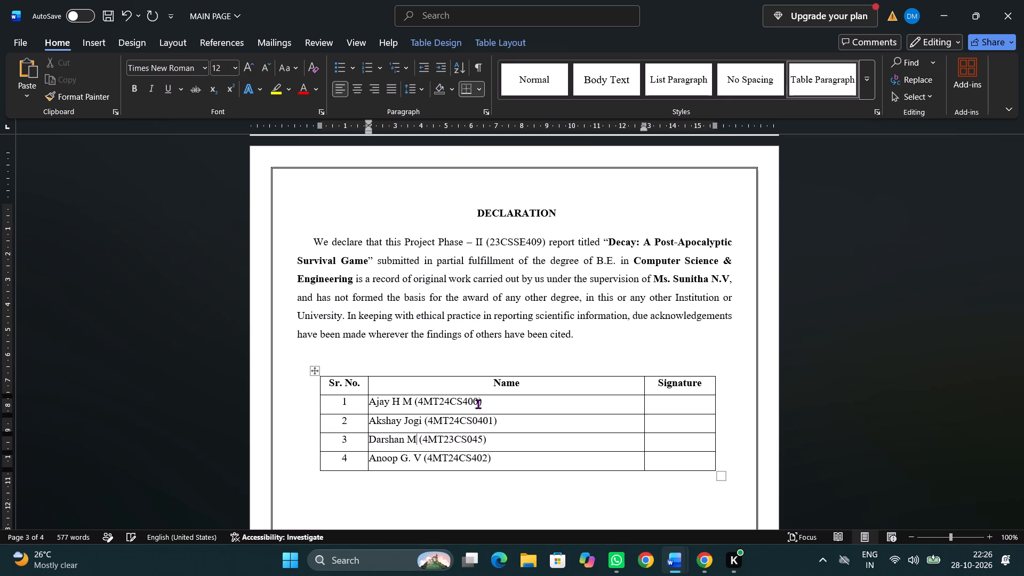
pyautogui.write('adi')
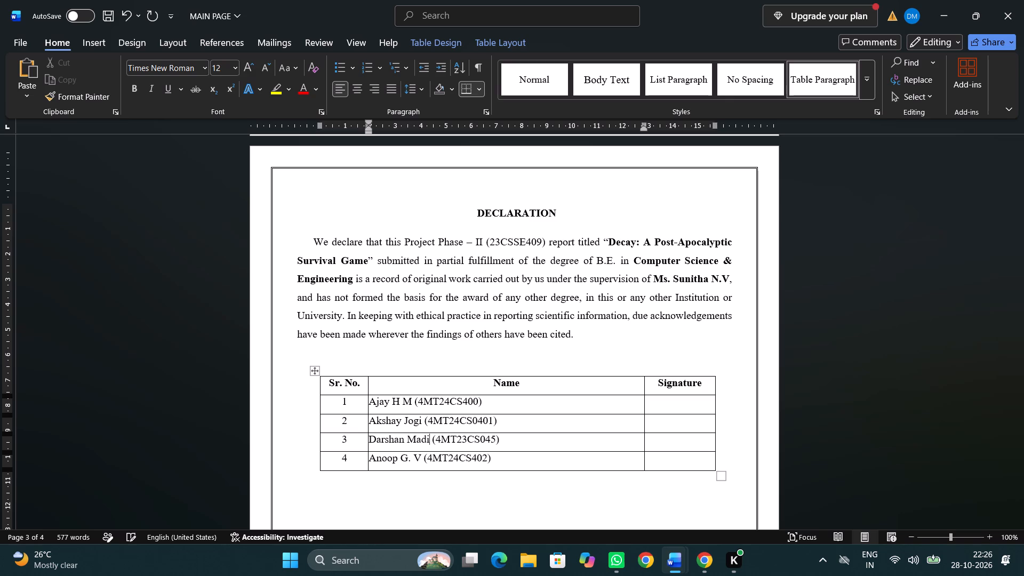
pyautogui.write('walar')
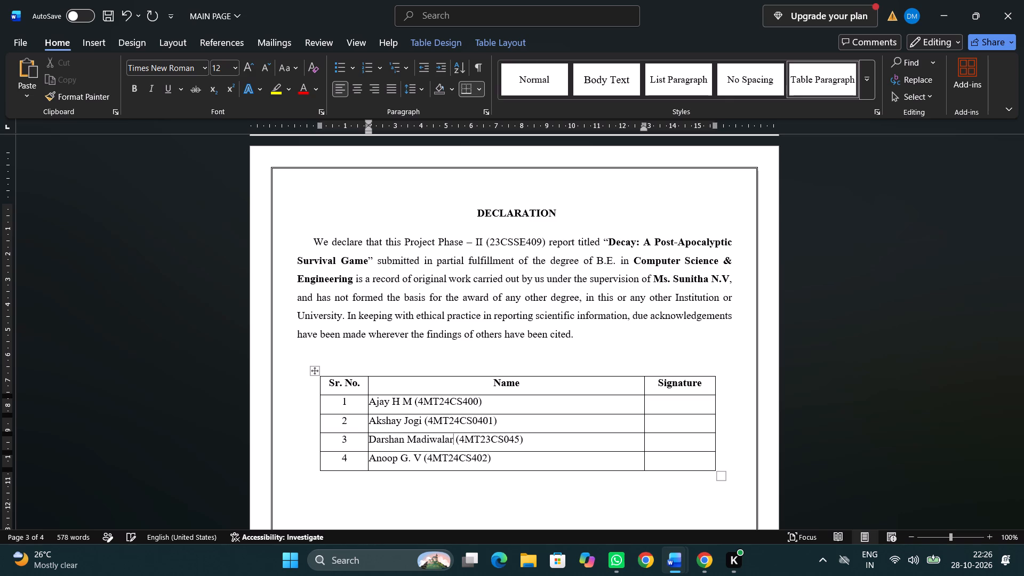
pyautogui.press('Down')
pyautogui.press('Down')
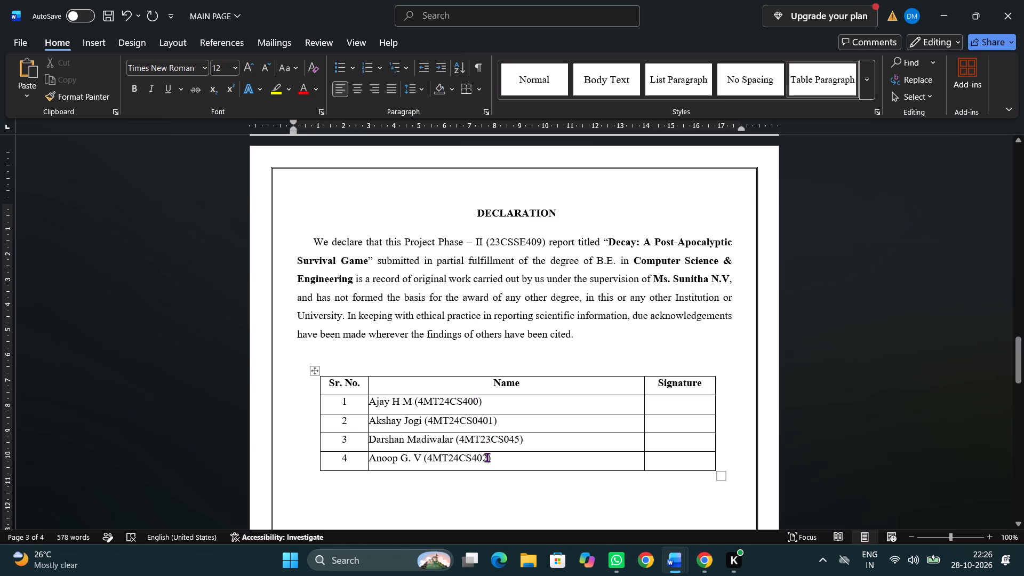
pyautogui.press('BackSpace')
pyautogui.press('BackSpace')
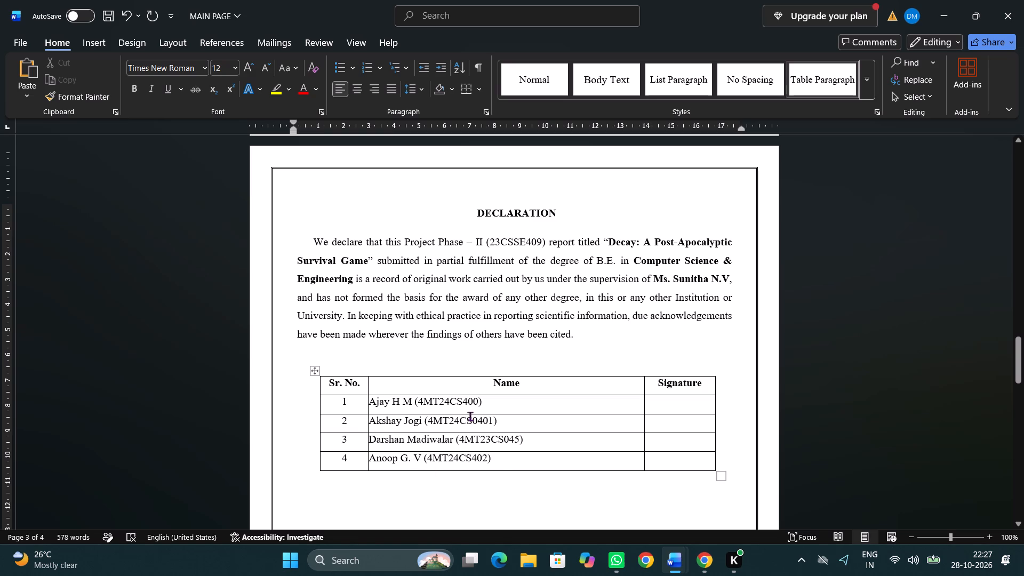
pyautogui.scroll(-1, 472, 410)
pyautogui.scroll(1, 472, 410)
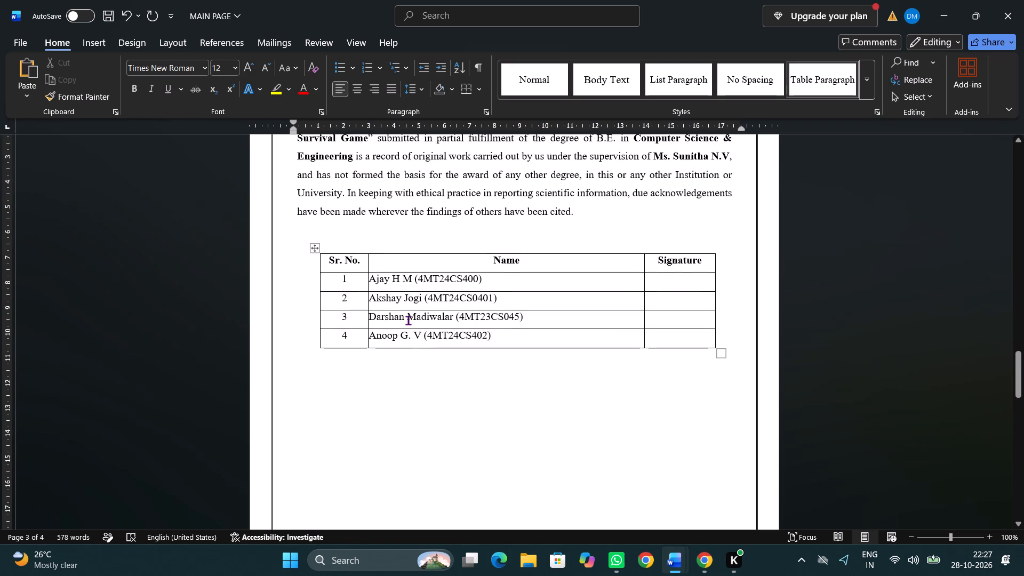
# Change the last three digits and the year digits of the registration number in row 4 of the signature table for the fourth member.
pyautogui.click(408, 320)
pyautogui.click(408, 320)
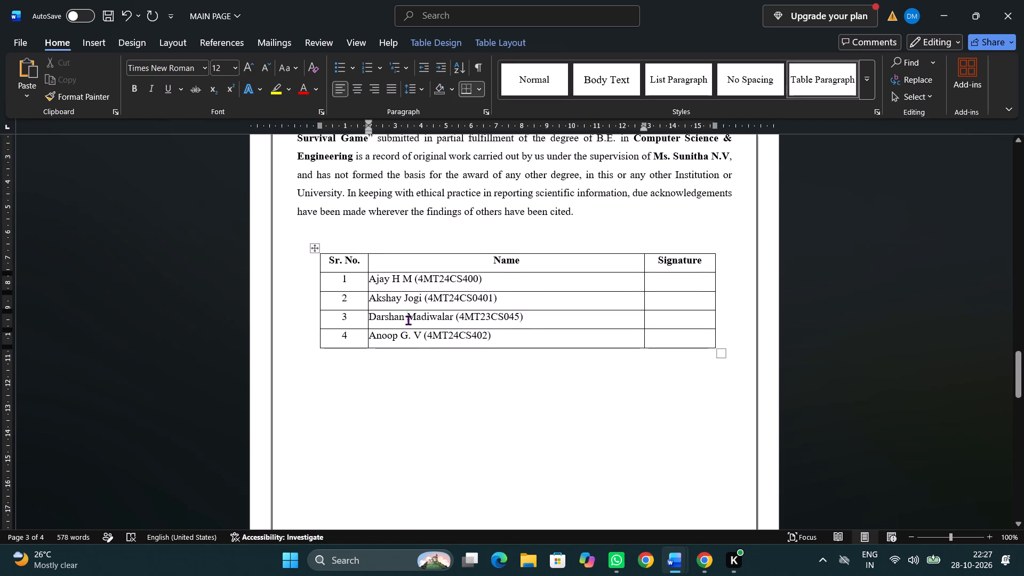
pyautogui.press('Down')
pyautogui.press('Right')
pyautogui.press('Right')
pyautogui.press('Right')
pyautogui.press('Right')
pyautogui.press('Right')
pyautogui.press('Right')
pyautogui.press('Right')
pyautogui.press('Right')
pyautogui.press('Right')
pyautogui.press('Right')
pyautogui.press('Right')
pyautogui.press('Right')
pyautogui.press('Right')
pyautogui.press('Right')
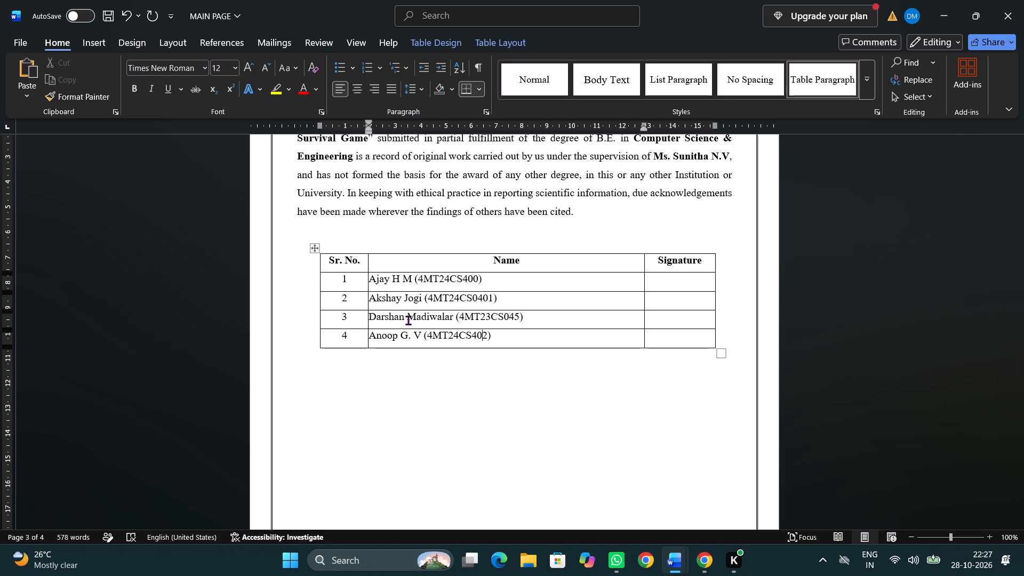
pyautogui.press('Right')
pyautogui.press('BackSpace')
pyautogui.press('BackSpace')
pyautogui.press('BackSpace')
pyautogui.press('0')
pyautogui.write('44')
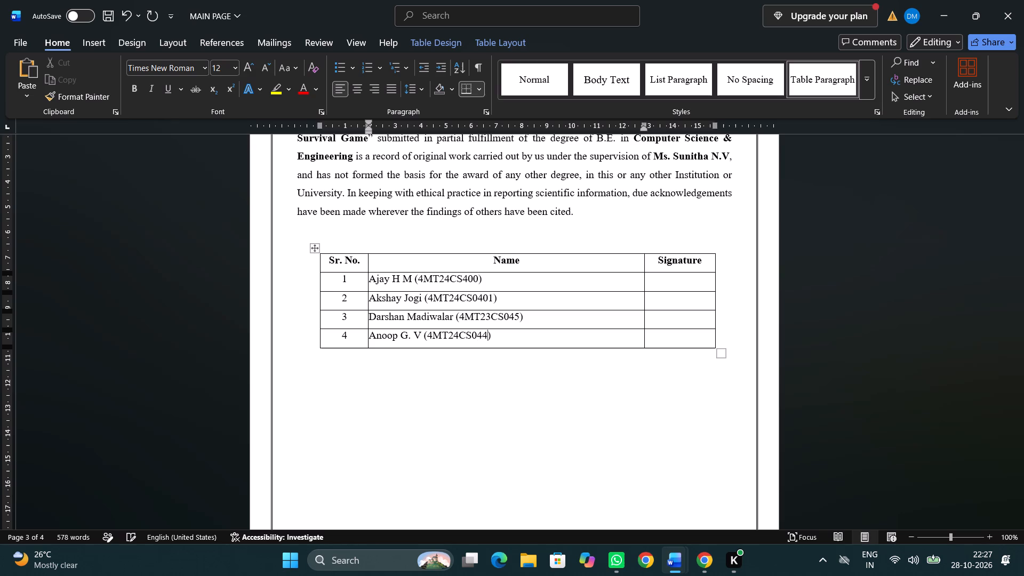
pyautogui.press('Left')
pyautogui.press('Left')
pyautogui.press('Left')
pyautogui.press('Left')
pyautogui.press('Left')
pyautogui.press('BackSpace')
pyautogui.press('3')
# Change the final digit of the registration number in row 4 of the signature table to 5.
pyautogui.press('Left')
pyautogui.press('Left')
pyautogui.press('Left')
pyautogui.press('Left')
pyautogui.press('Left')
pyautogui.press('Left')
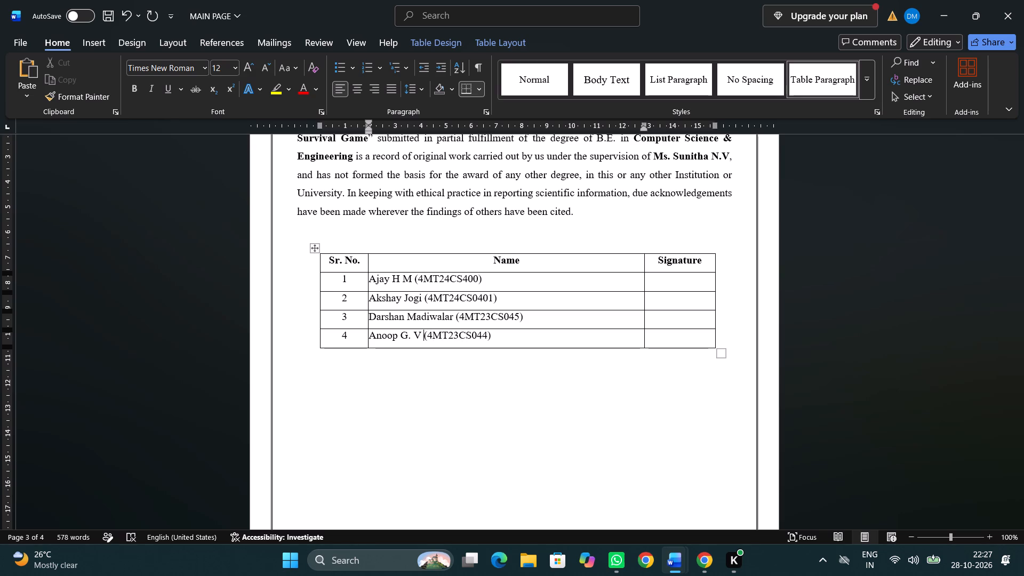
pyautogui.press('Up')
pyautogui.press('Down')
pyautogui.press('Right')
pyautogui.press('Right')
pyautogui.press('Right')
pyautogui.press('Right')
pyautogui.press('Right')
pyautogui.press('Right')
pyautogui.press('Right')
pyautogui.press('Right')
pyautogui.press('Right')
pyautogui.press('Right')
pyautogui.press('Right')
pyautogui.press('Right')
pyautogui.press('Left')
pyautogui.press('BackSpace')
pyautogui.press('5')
# Change the final digit of the registration number in row 3 of the signature table to 4.
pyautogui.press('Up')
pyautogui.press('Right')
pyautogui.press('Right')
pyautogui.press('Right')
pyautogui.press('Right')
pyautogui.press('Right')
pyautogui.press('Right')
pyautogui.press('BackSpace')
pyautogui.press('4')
# Replace the student name in row 4 of the signature table with the fourth group member's name.
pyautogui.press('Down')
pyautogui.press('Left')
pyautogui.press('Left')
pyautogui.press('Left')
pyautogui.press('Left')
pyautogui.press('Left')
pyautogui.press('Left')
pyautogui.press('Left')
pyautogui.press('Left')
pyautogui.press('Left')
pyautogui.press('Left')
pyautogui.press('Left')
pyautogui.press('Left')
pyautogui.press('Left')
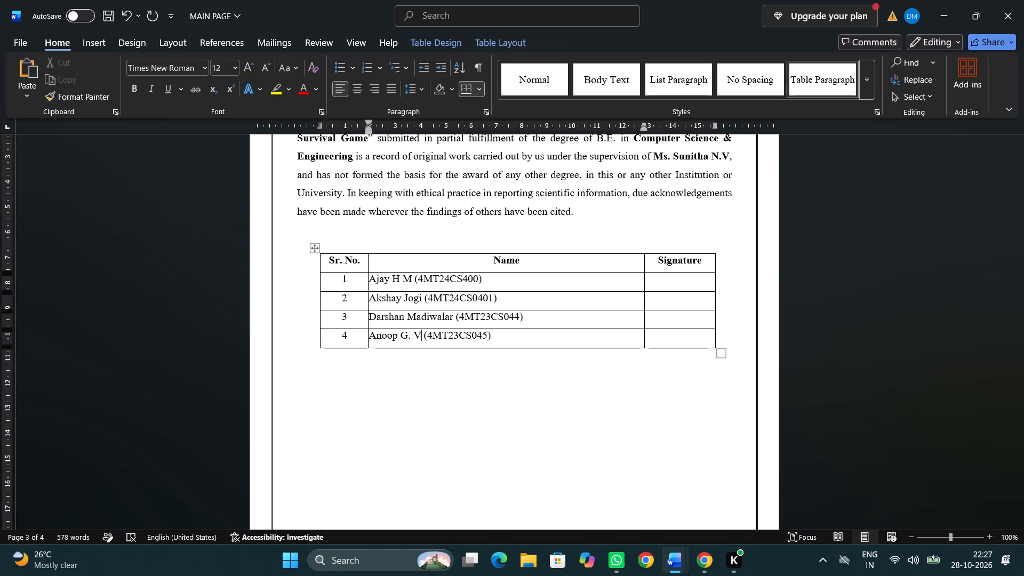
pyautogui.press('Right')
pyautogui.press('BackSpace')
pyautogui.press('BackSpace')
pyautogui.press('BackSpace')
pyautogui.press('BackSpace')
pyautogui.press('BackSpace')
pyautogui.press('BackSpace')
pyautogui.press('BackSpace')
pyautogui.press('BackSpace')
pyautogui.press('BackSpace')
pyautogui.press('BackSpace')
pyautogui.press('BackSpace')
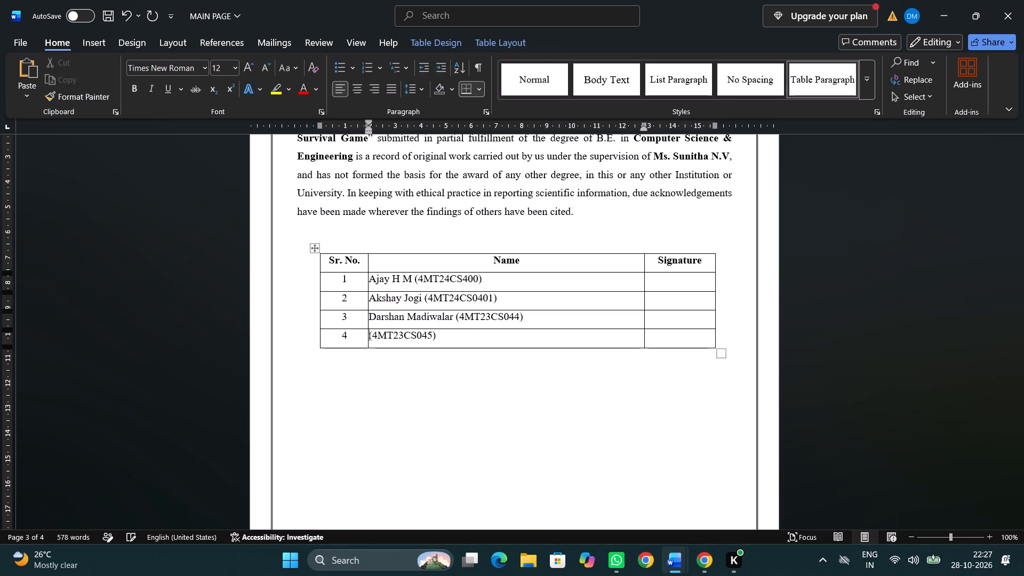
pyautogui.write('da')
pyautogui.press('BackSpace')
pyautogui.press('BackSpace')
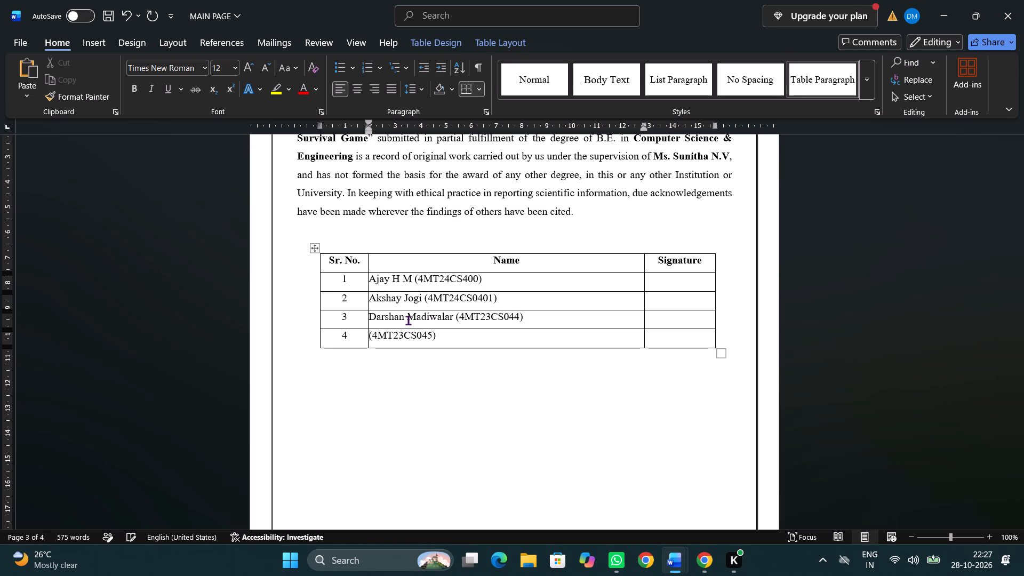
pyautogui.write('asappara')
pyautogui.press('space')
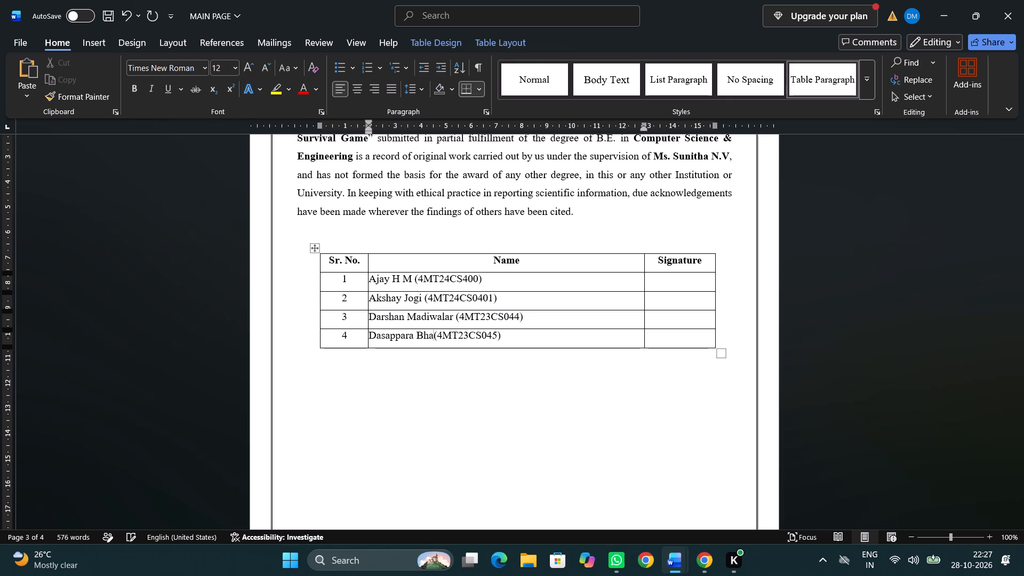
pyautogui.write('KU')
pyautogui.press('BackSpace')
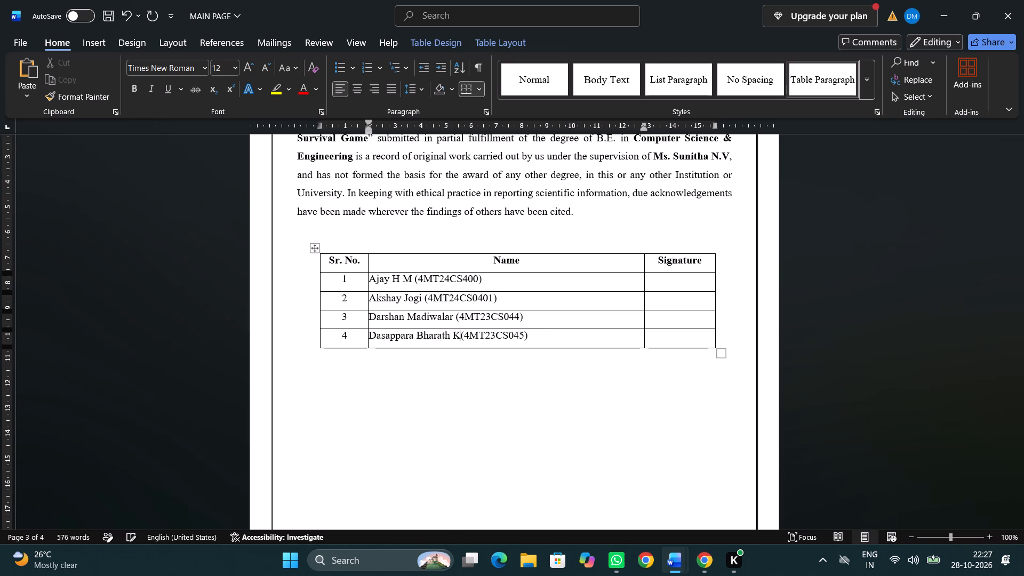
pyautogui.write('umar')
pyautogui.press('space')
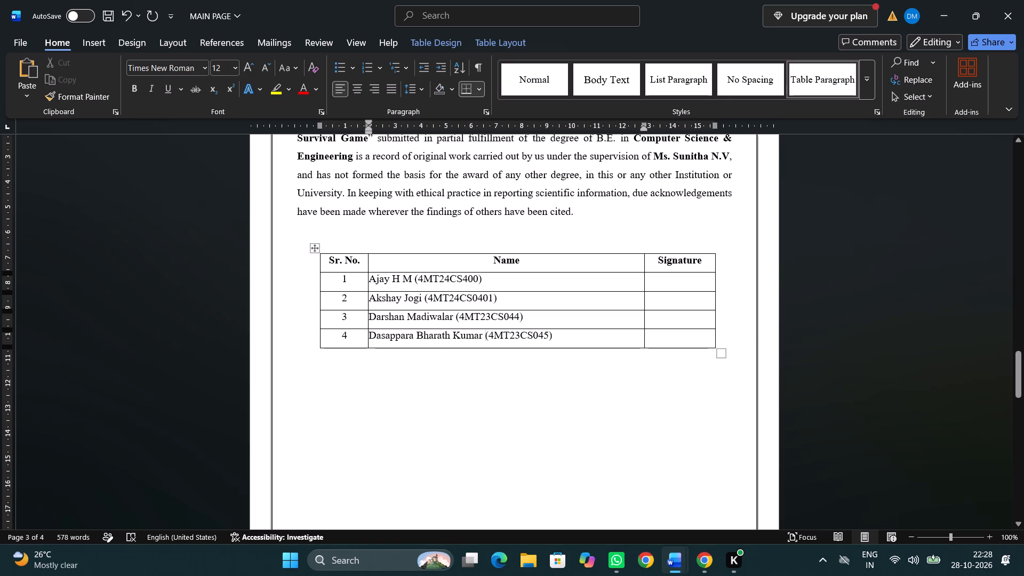
# Change the final digit of the fourth member's registration number in the certificate paragraph to 5.
pyautogui.scroll(5, 434, 292)
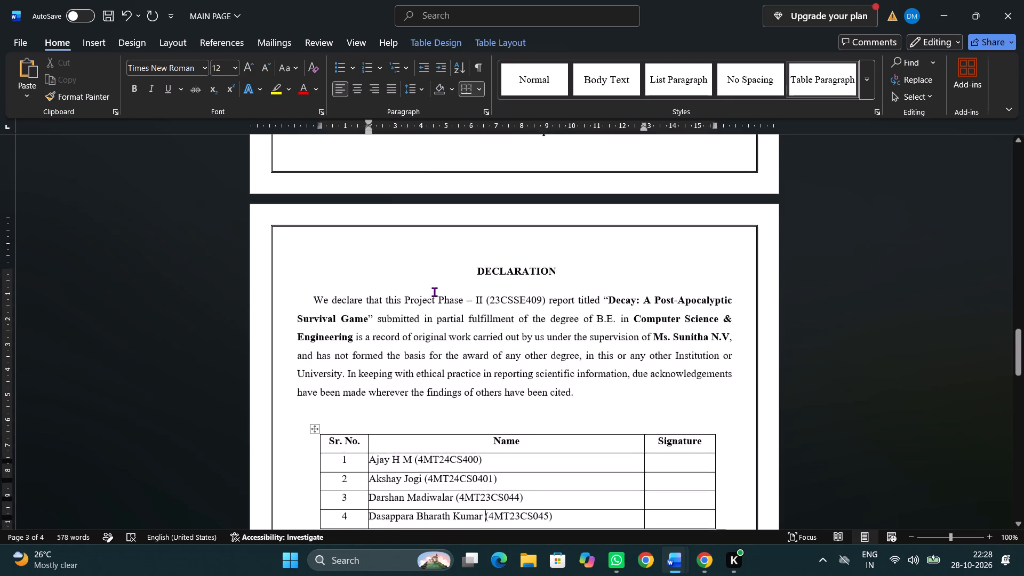
pyautogui.scroll(7, 434, 292)
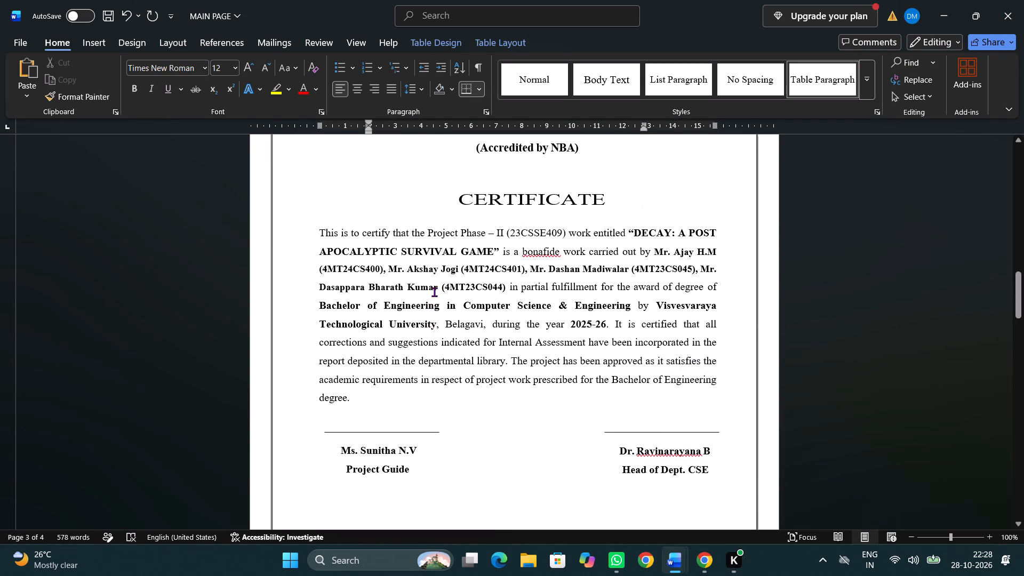
pyautogui.click(503, 287)
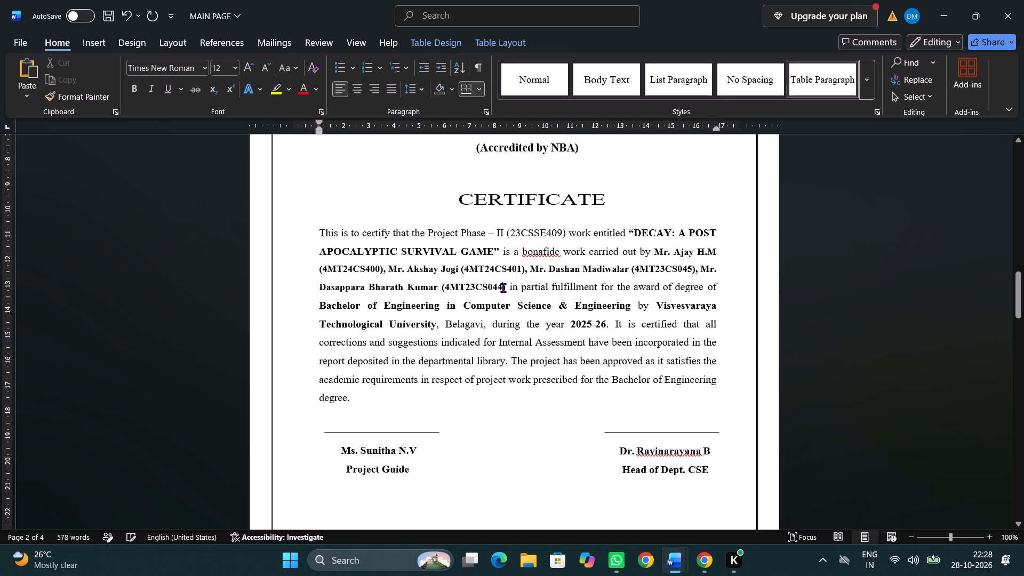
pyautogui.press('BackSpace')
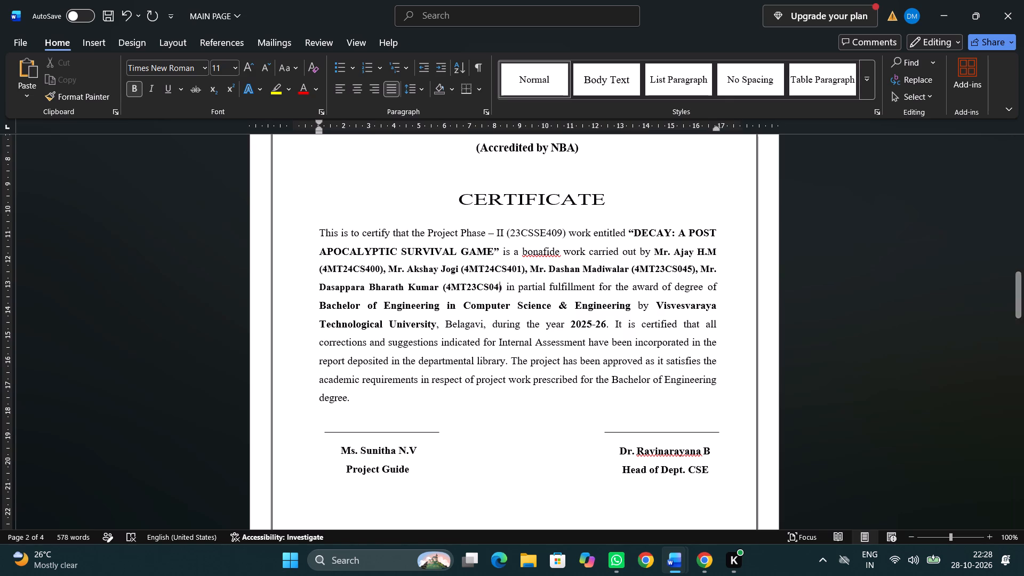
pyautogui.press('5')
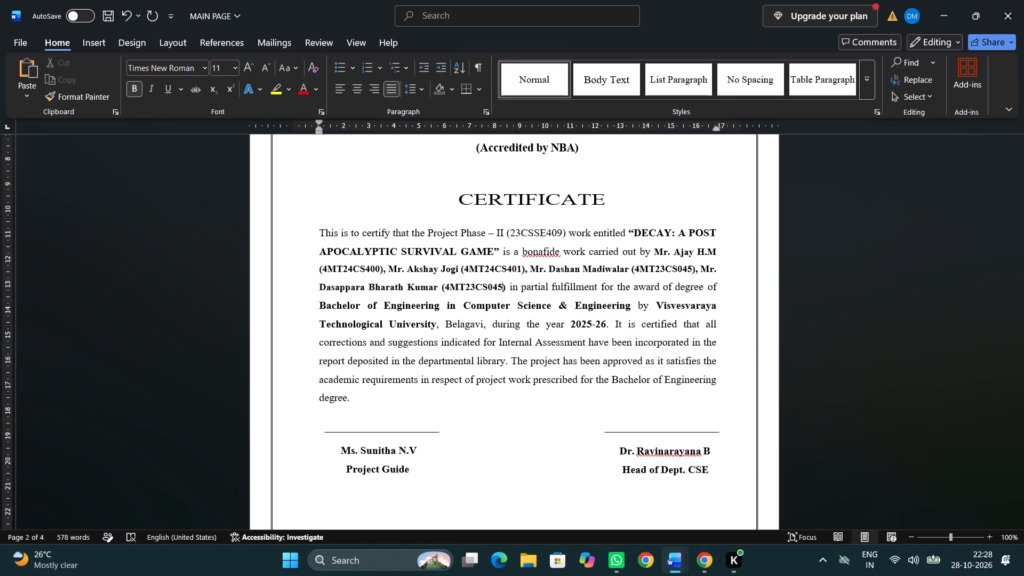
# Change the final digit of the third member's registration number in the certificate paragraph to 4.
pyautogui.click(692, 270)
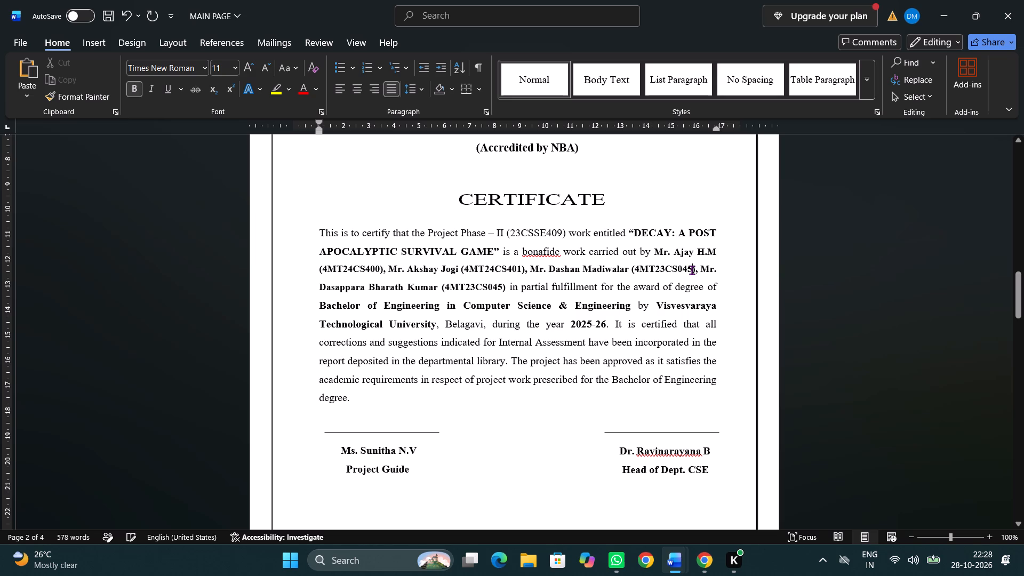
pyautogui.press('BackSpace')
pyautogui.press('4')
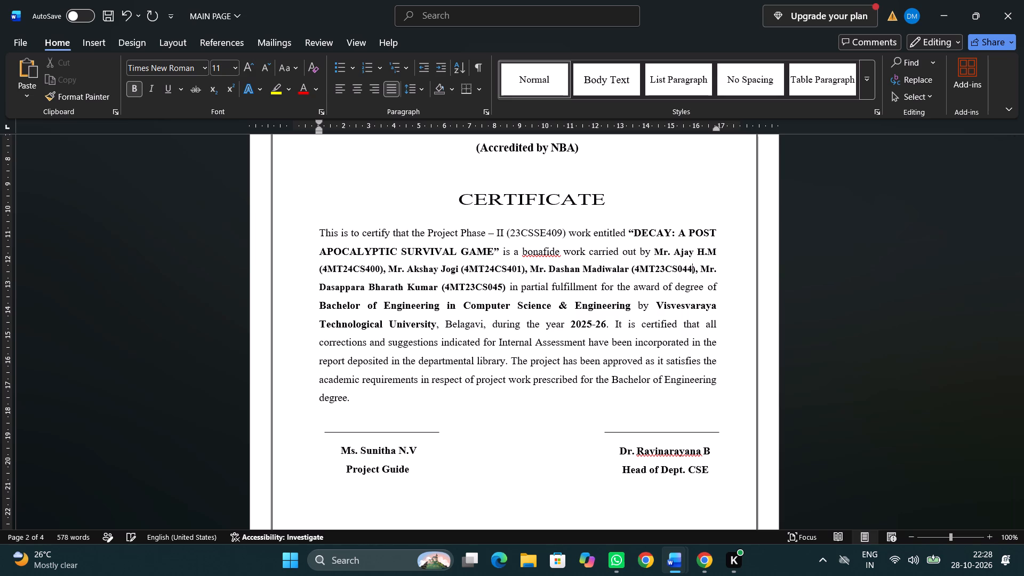
# Change the final digit of the third member's registration number on the cover page to 4.
pyautogui.scroll(1, 585, 285)
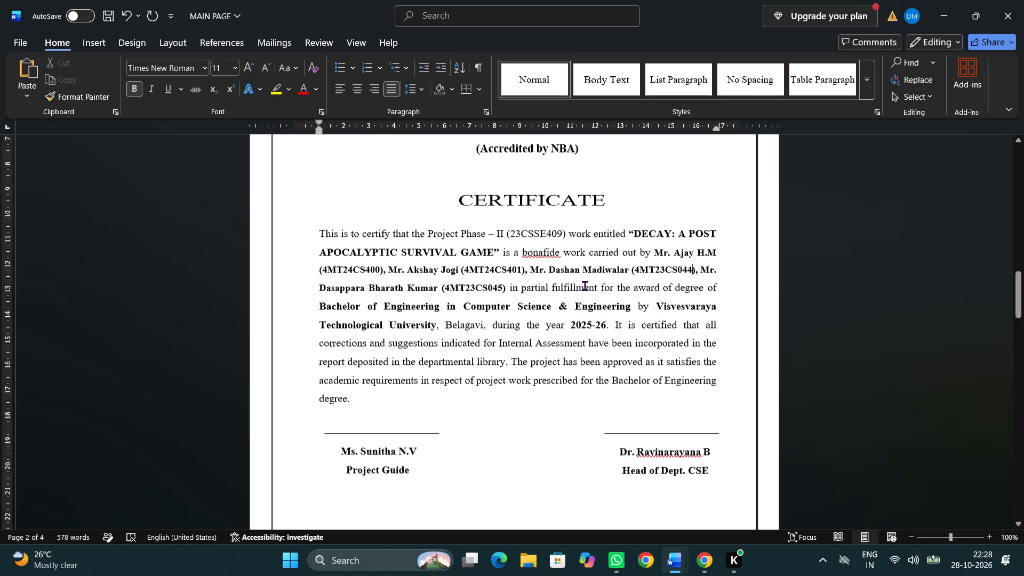
pyautogui.scroll(16, 585, 285)
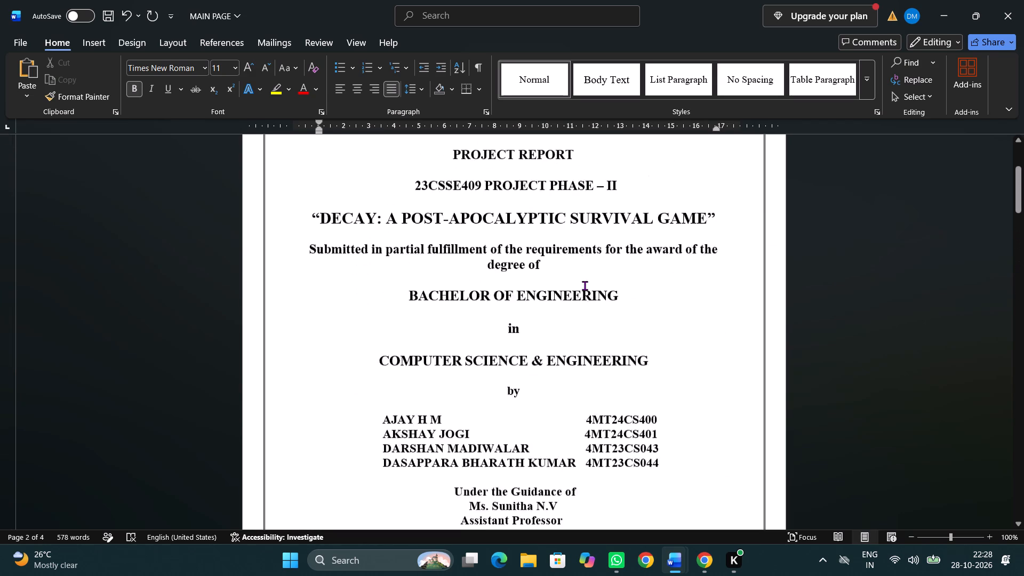
pyautogui.scroll(-2, 585, 285)
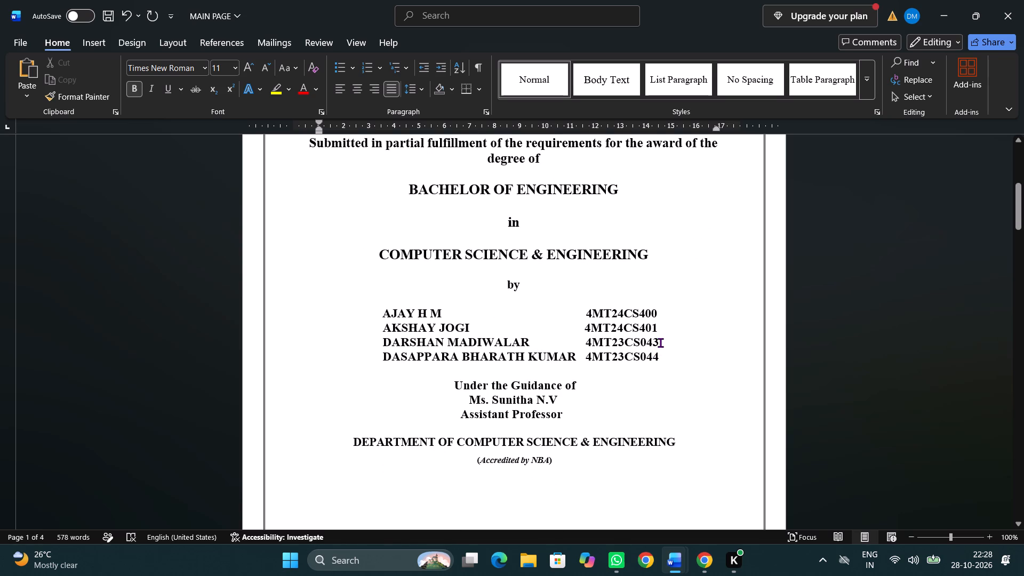
pyautogui.click(660, 342)
pyautogui.press('BackSpace')
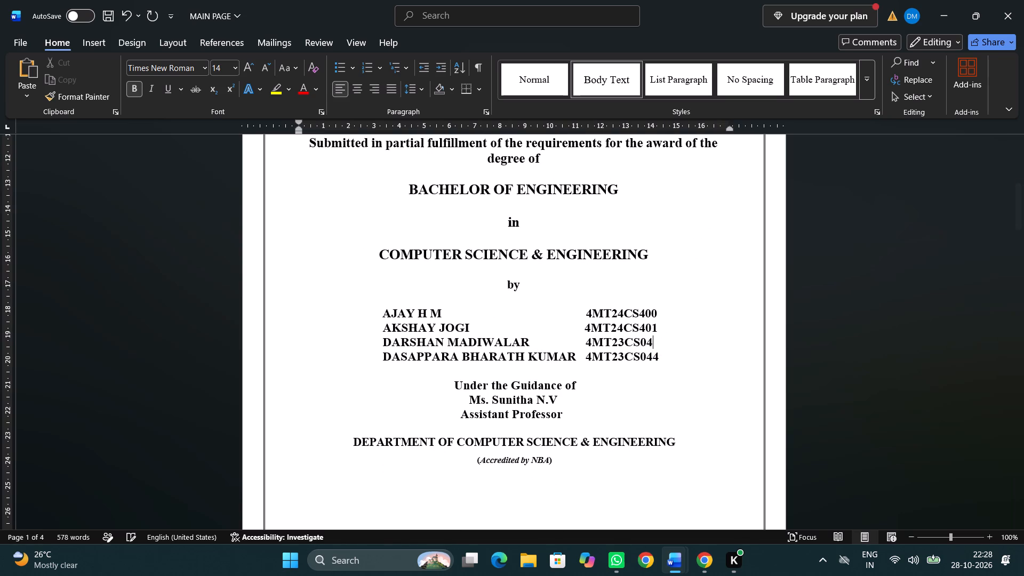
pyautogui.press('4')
# Change the final digit of the fourth member's registration number on the cover page to 5.
pyautogui.press('Down')
pyautogui.press('BackSpace')
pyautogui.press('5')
# Look over the pages from the cover to the acknowledgements for the project title, guide and member details.
pyautogui.hscroll(1, 660, 342)
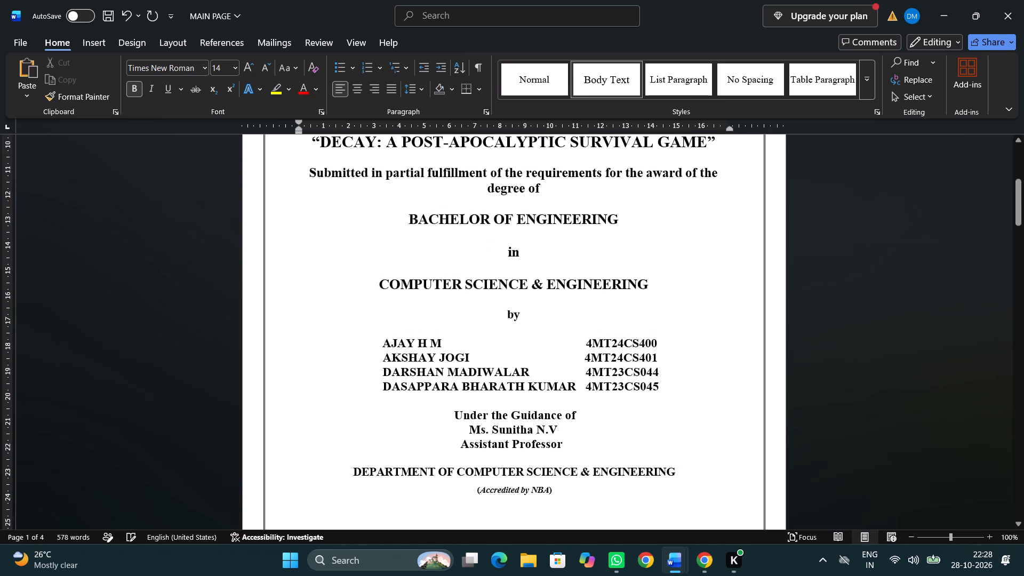
pyautogui.scroll(9, 660, 342)
pyautogui.scroll(-4, 660, 342)
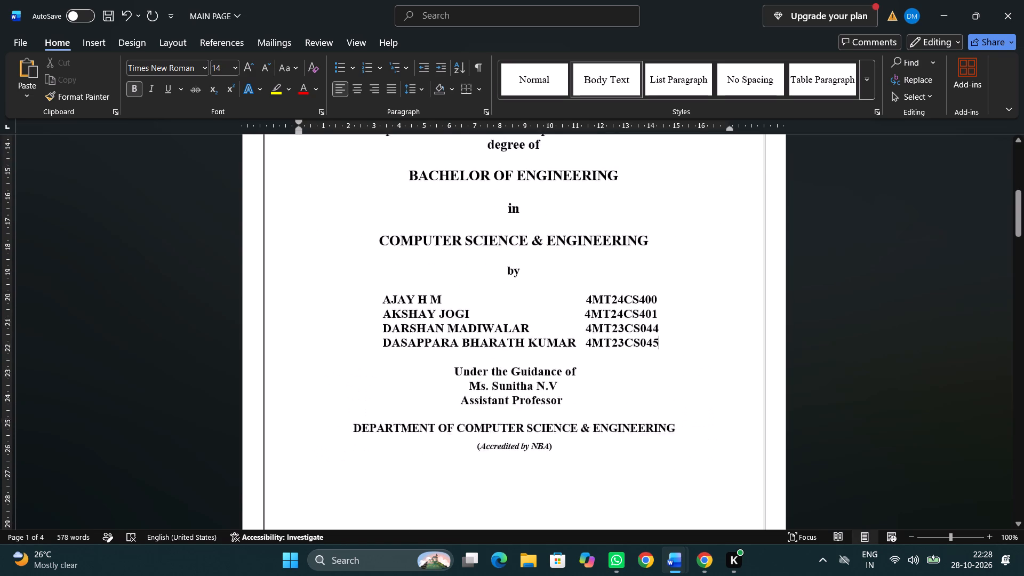
pyautogui.scroll(-13, 660, 342)
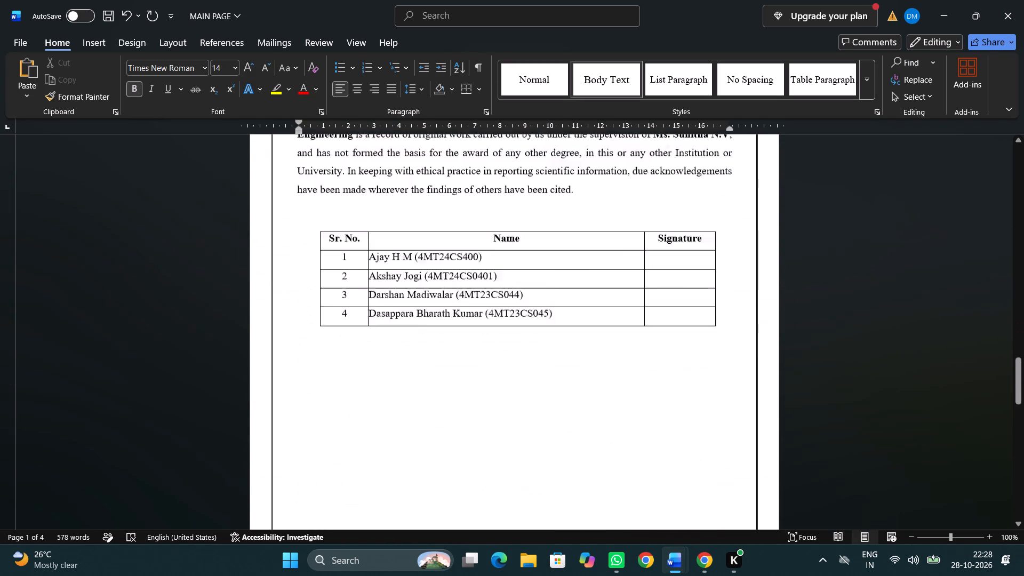
pyautogui.scroll(-13, 660, 342)
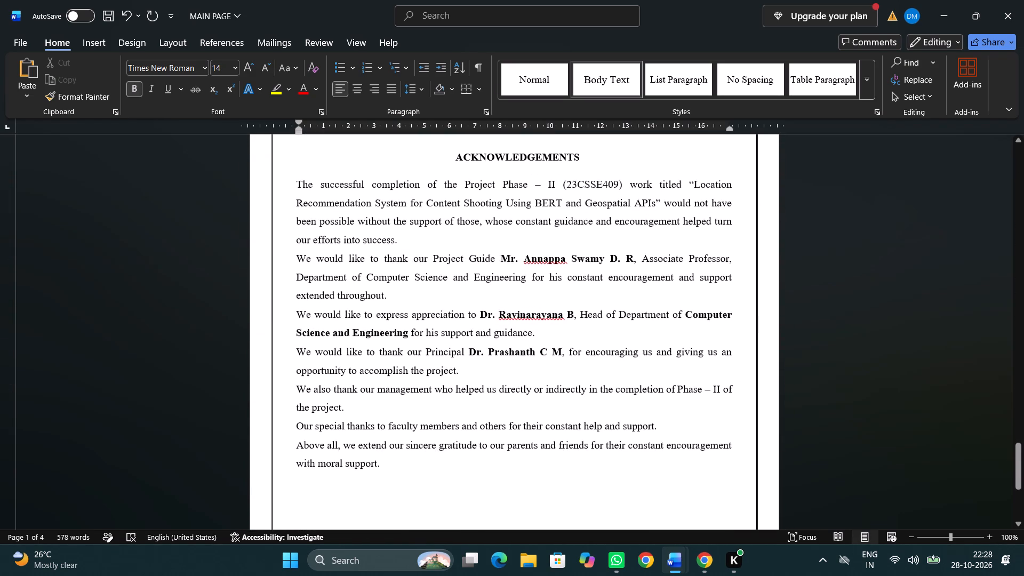
pyautogui.scroll(-1, 660, 342)
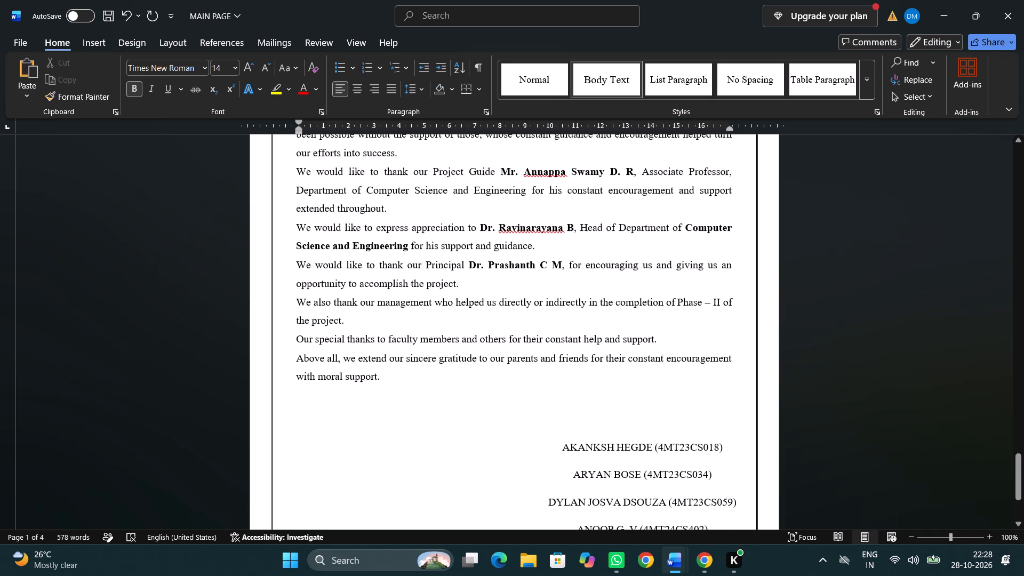